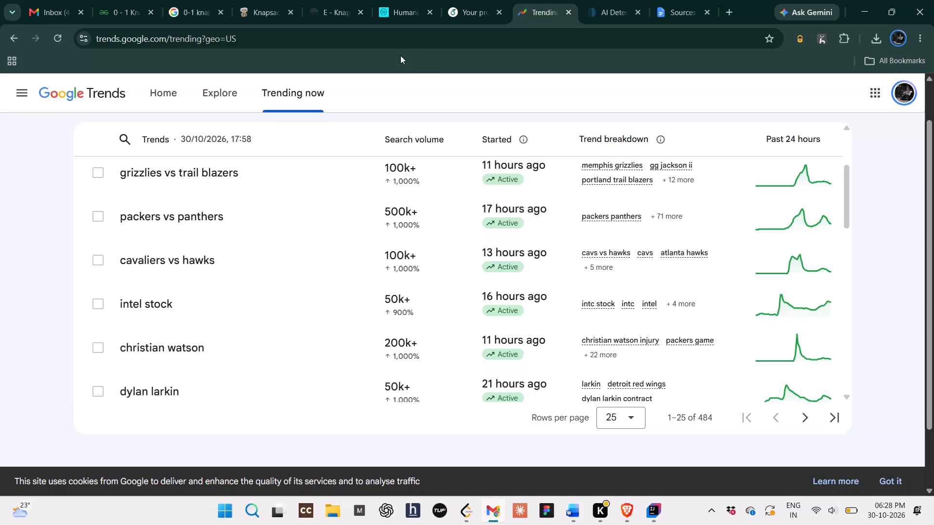
Switch from Google Trends to the Overleaf project list and open the bootcamp project.
click(928, 106)
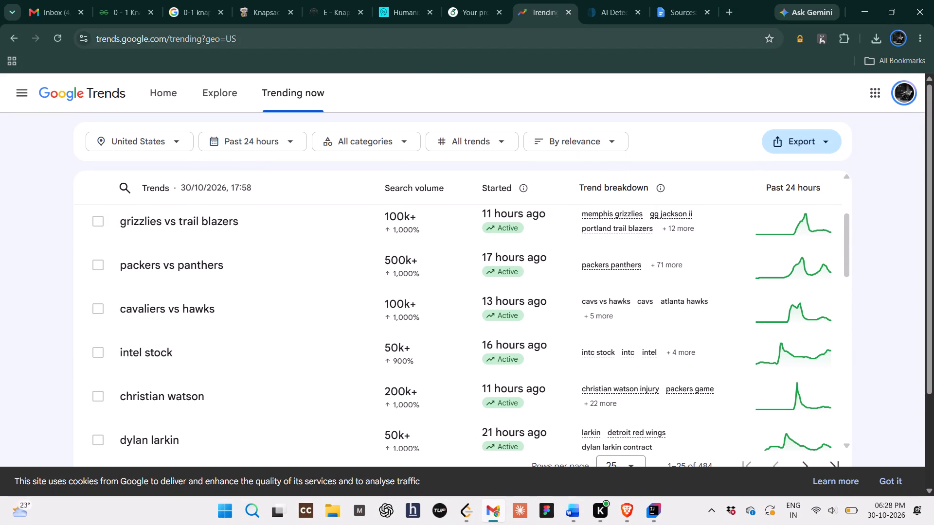
click(467, 18)
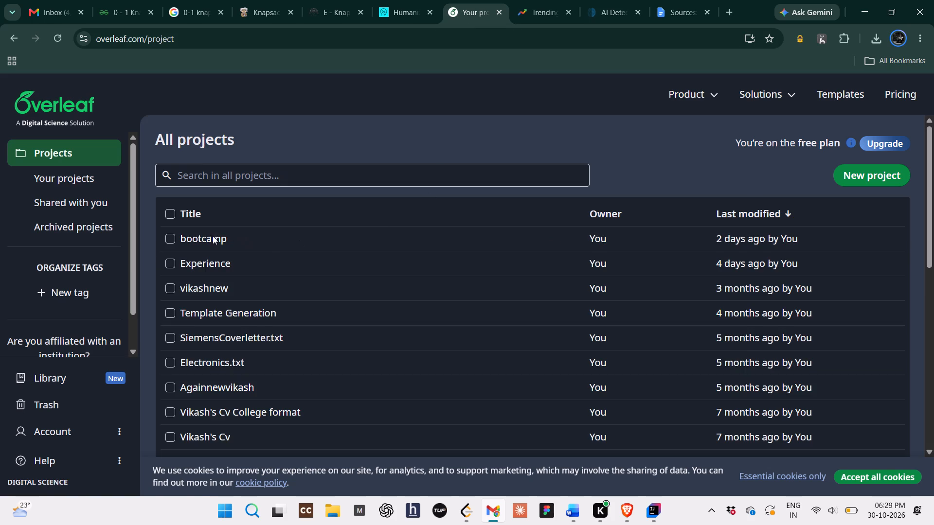
click(212, 236)
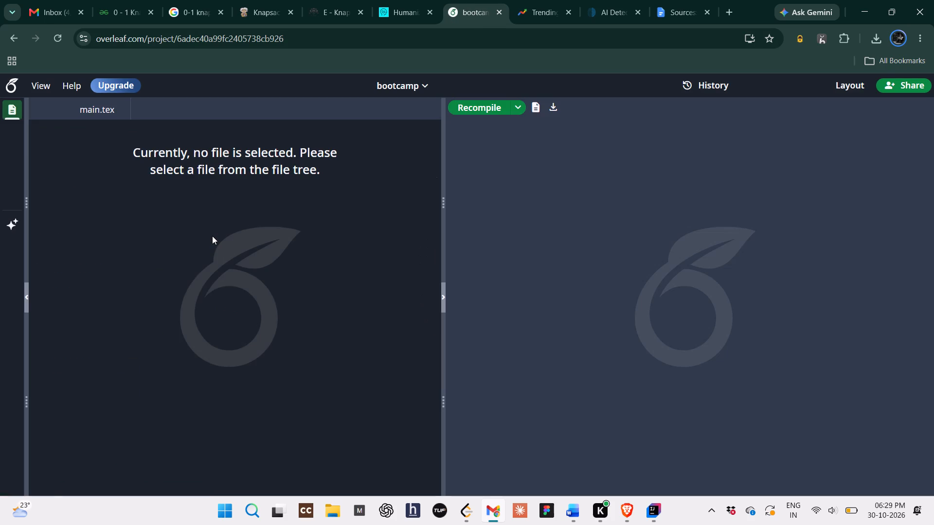
click(342, 276)
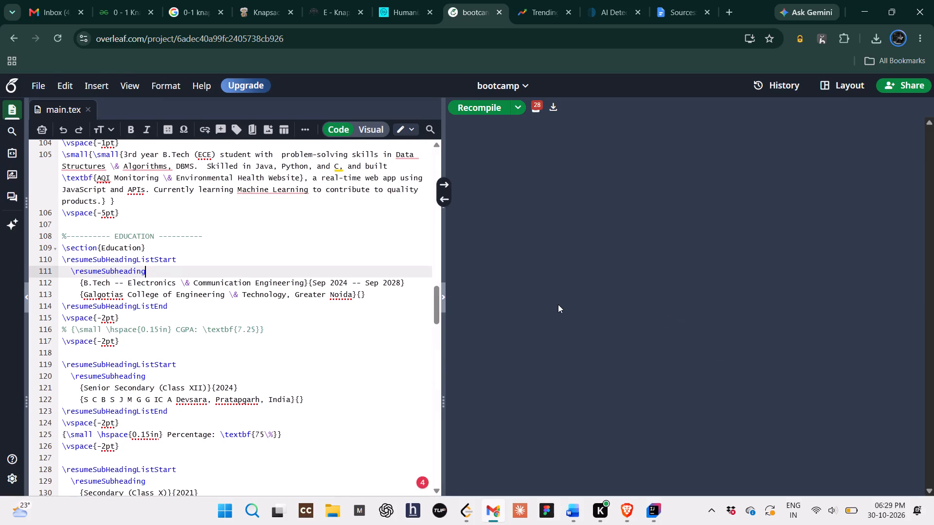
Examine the compiled résumé preview, from the heading and Professional Summary down through Experience, Projects and Extracurricular & Achievements.
drag(558, 304, 627, 303)
click(698, 304)
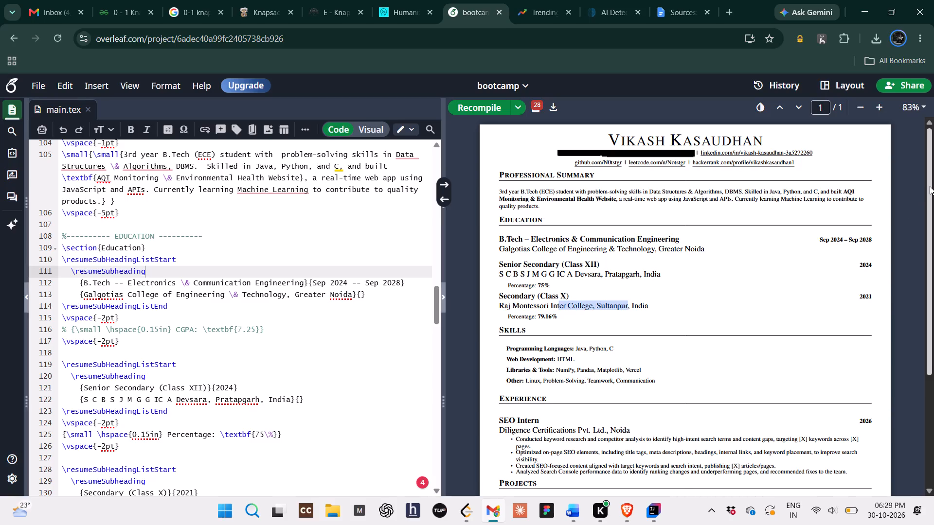
drag(930, 186, 930, 194)
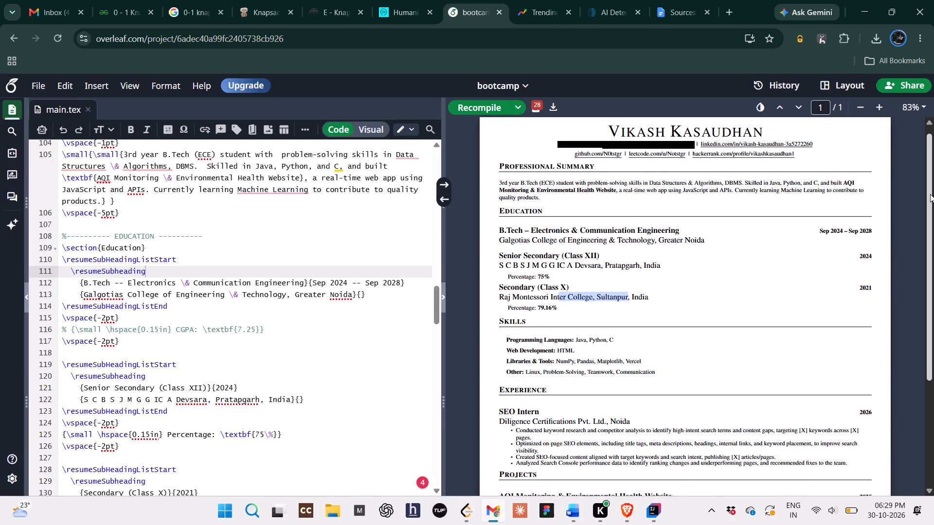
drag(930, 194, 933, 230)
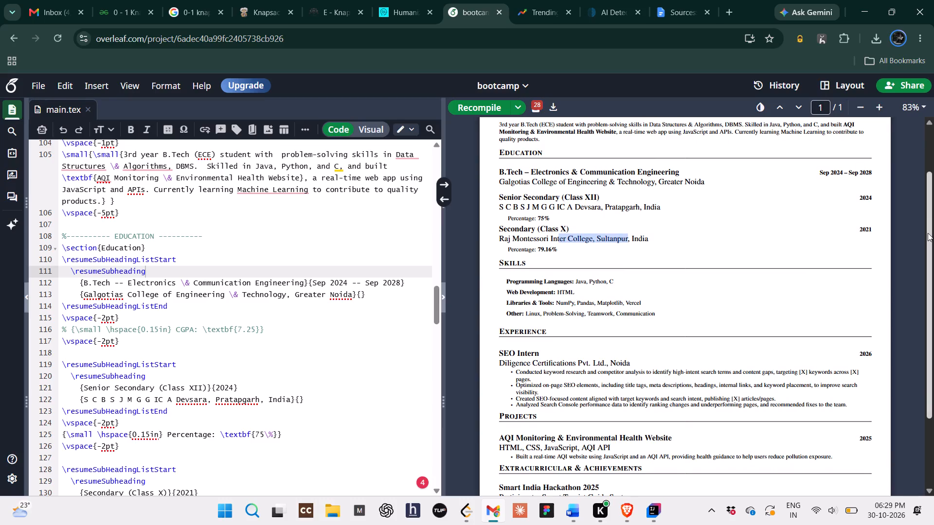
drag(927, 233, 933, 185)
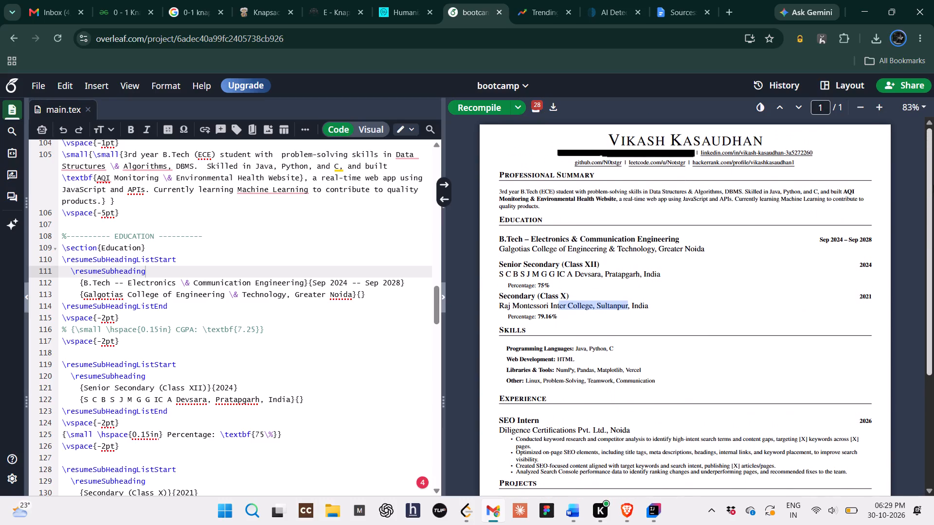
drag(933, 185, 933, 200)
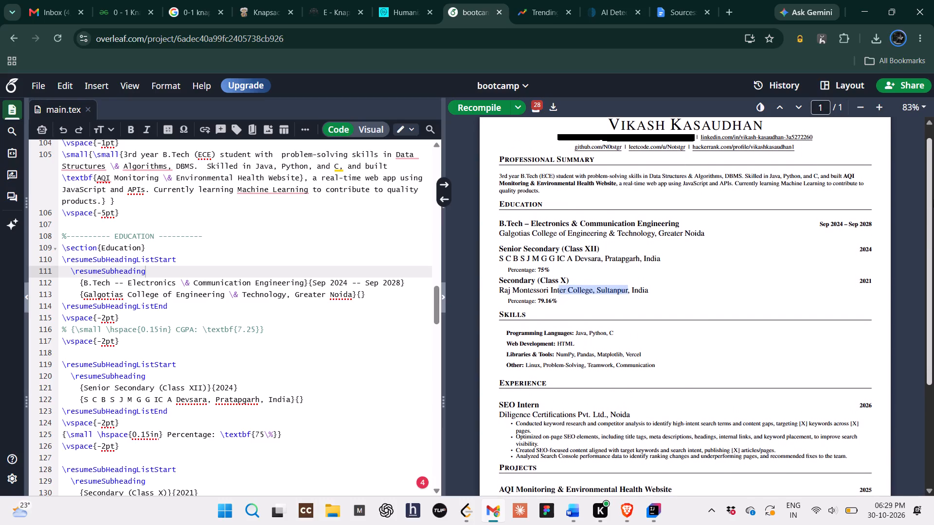
drag(933, 200, 933, 225)
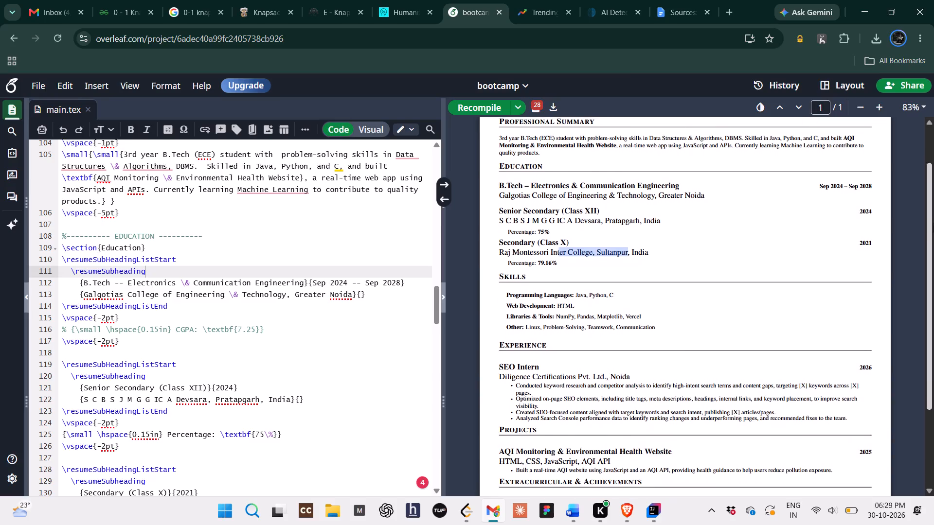
drag(933, 225, 933, 230)
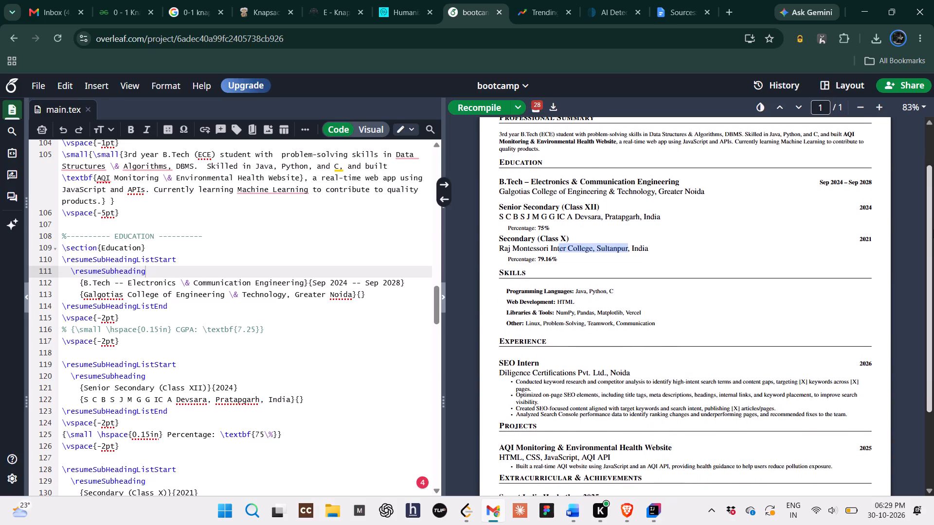
drag(933, 230, 933, 240)
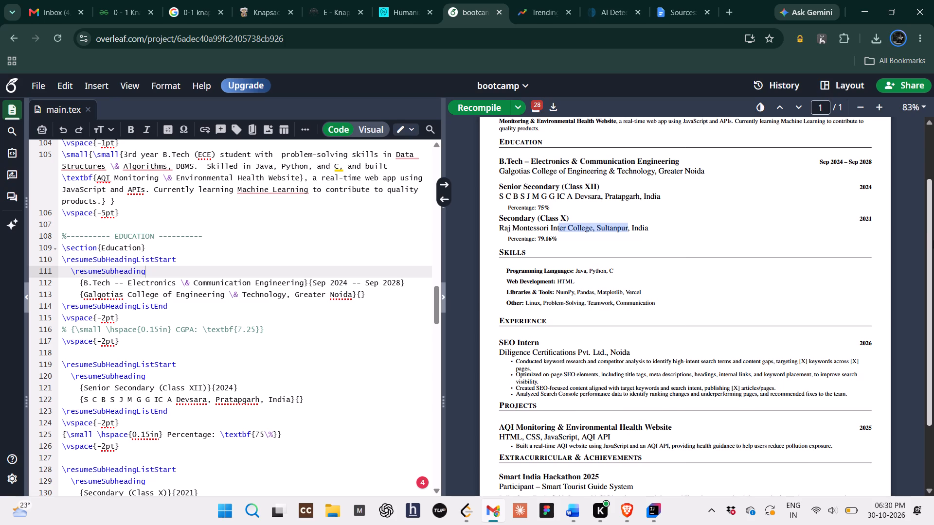
drag(933, 240, 933, 189)
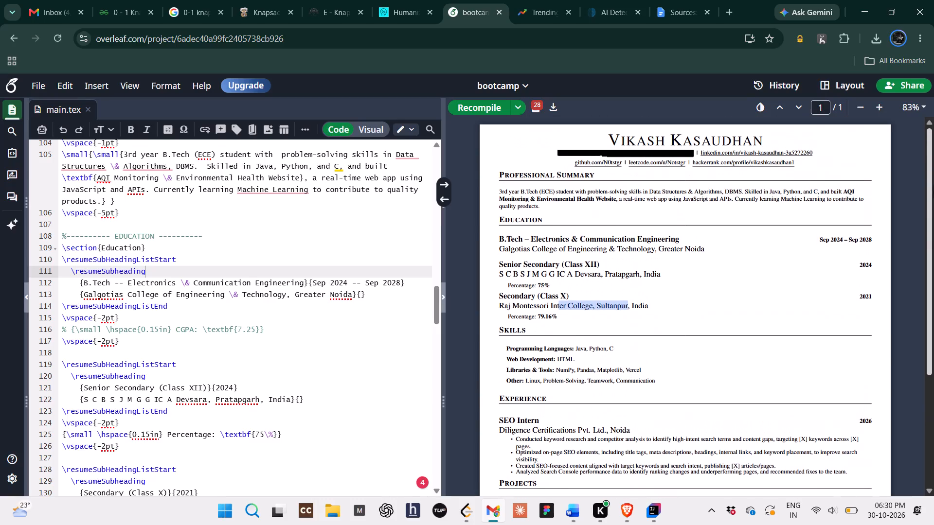
drag(933, 189, 933, 176)
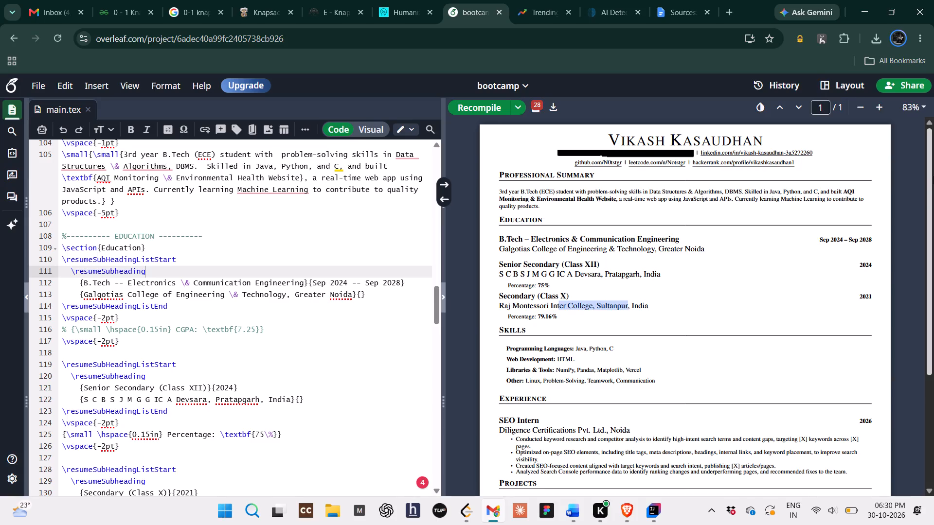
drag(933, 176, 933, 265)
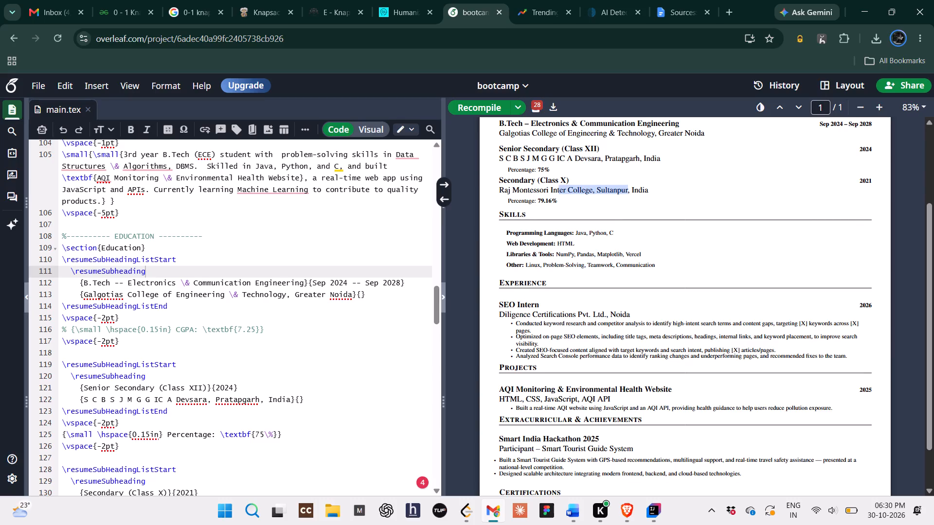
drag(927, 242, 933, 181)
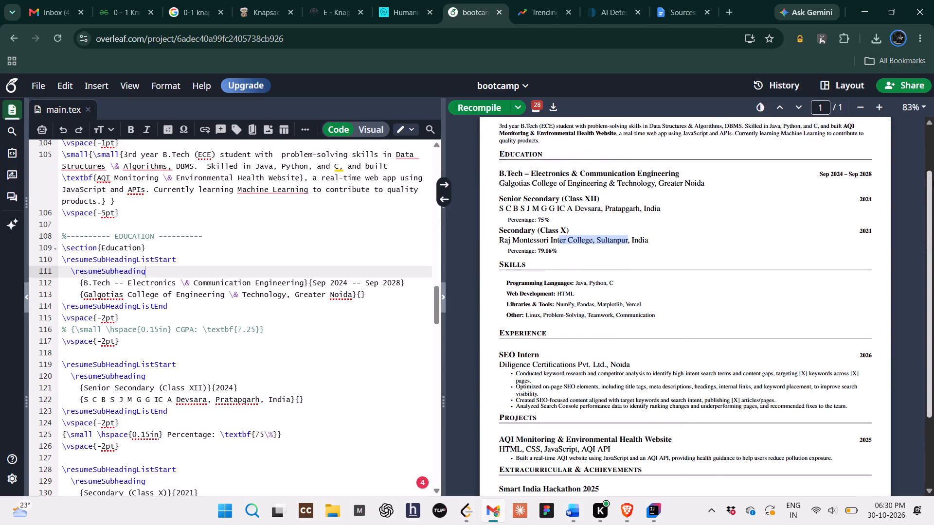
drag(933, 181, 930, 138)
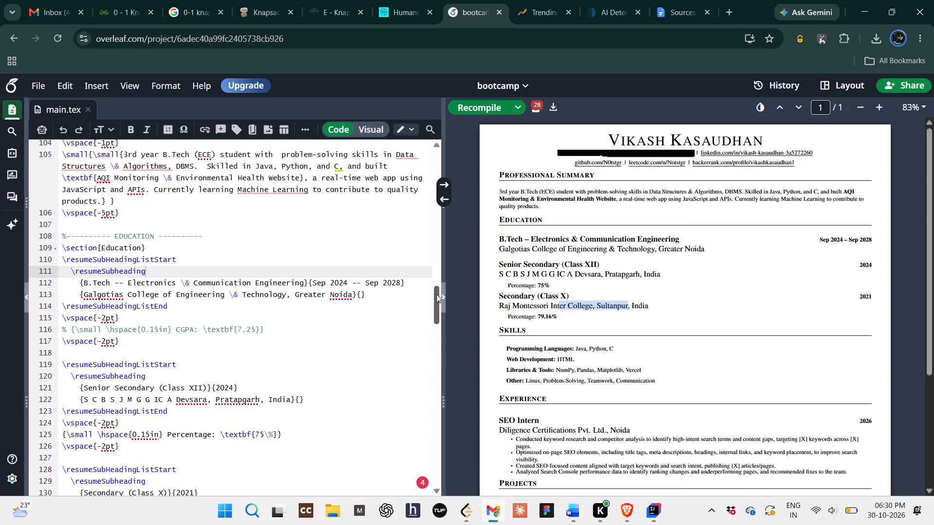
Examine the main.tex source from the package preamble through the heading block to the Professional Summary and Education sections.
drag(436, 296, 439, 143)
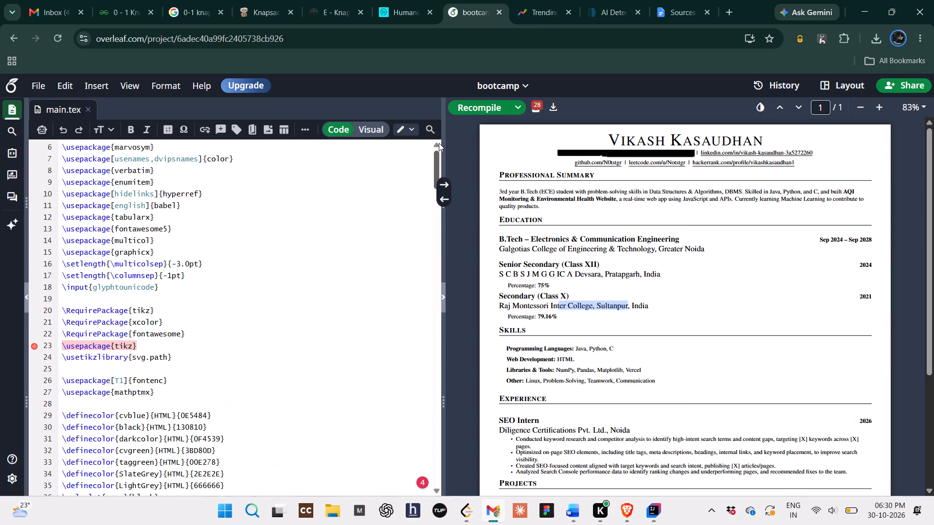
drag(439, 143, 438, 223)
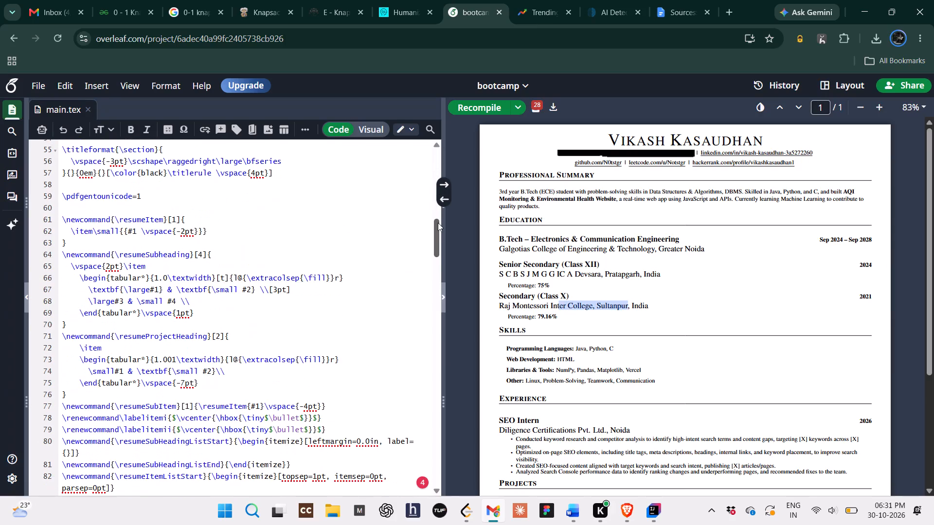
drag(438, 223, 436, 240)
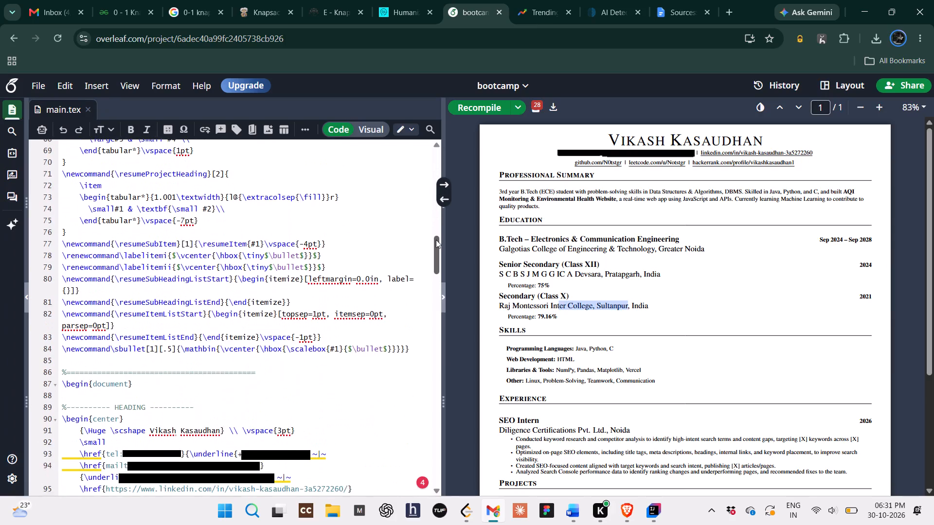
drag(436, 240, 437, 260)
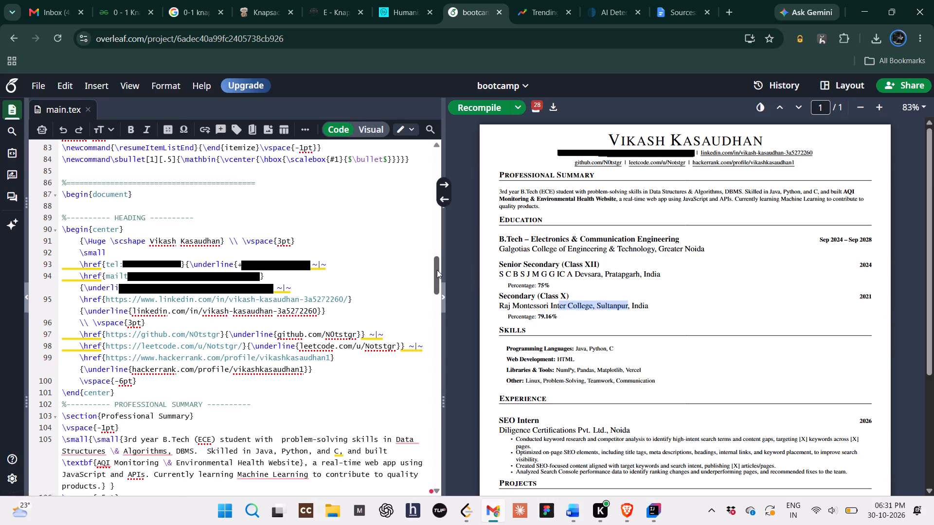
drag(436, 269, 437, 286)
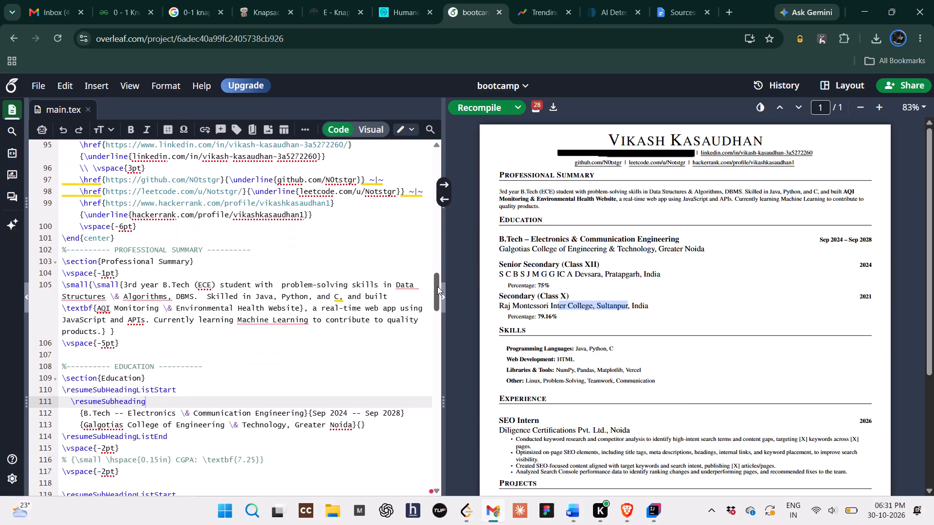
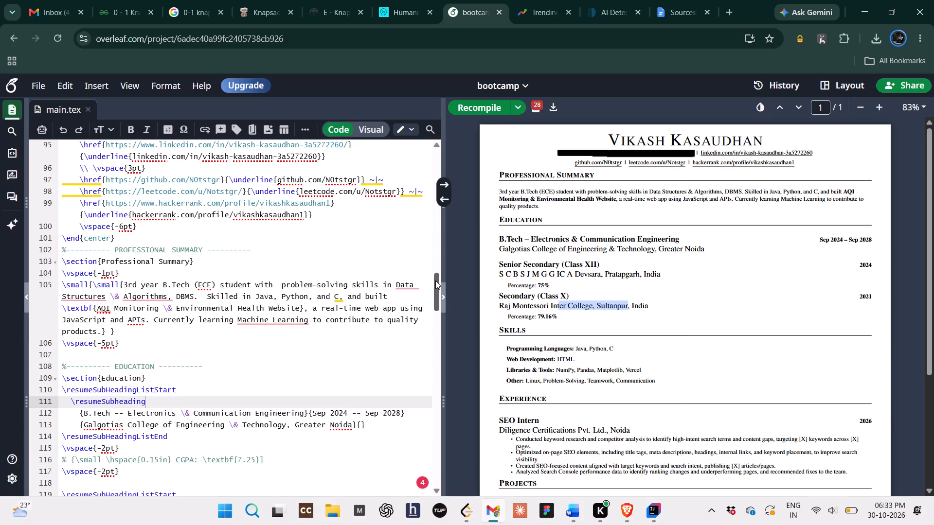
drag(435, 280, 440, 210)
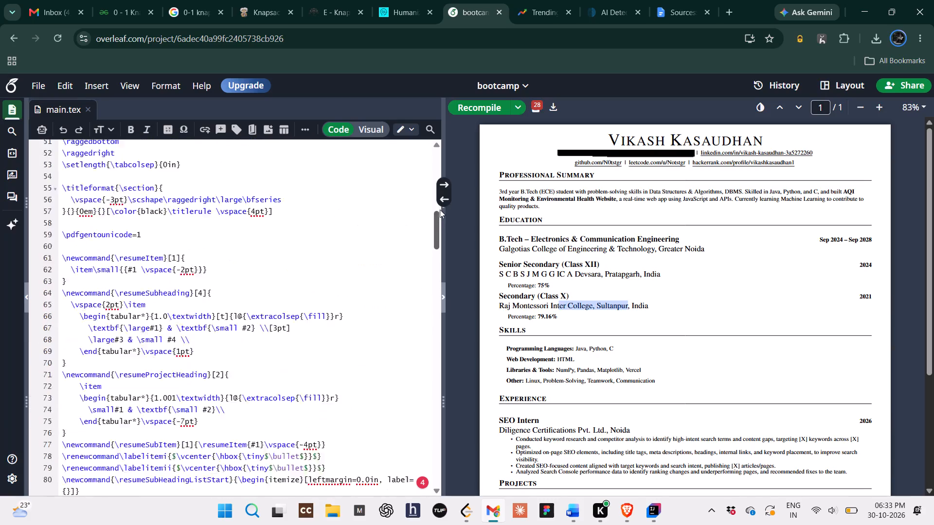
drag(440, 210, 454, 281)
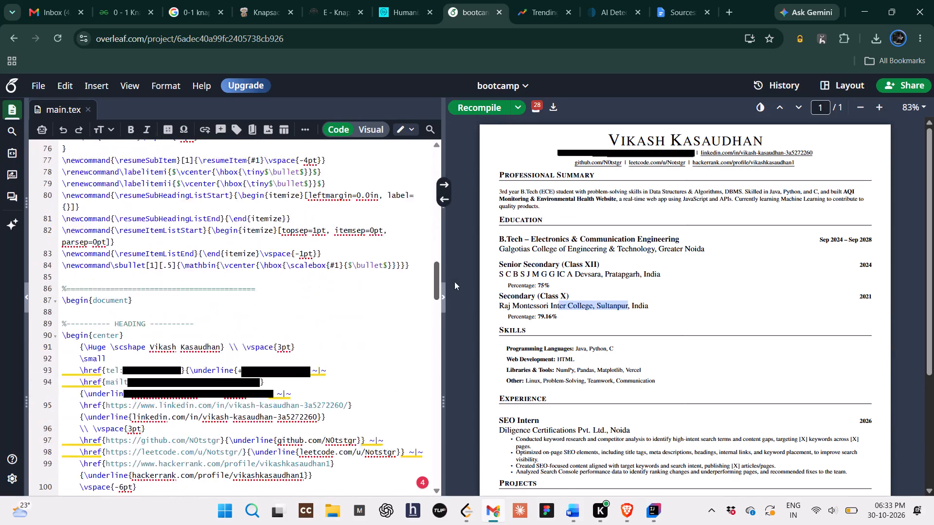
drag(454, 281, 464, 285)
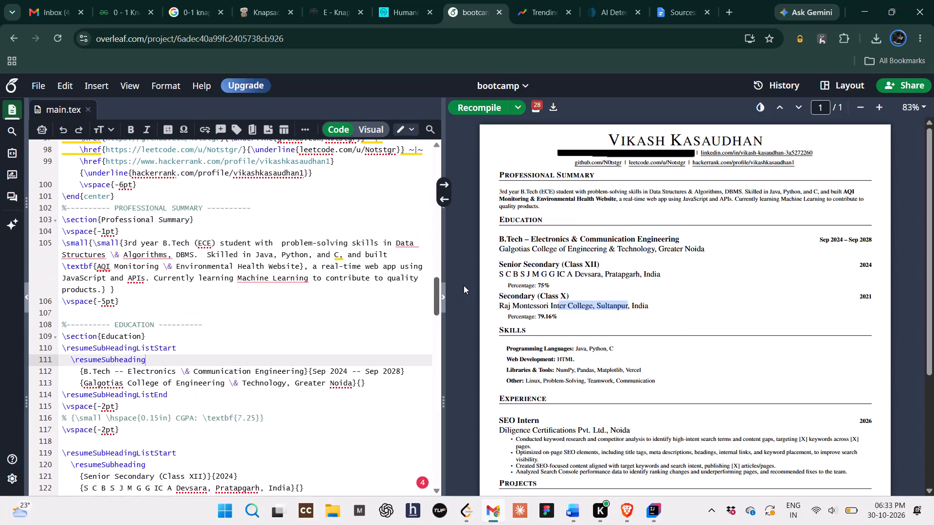
drag(464, 285, 464, 281)
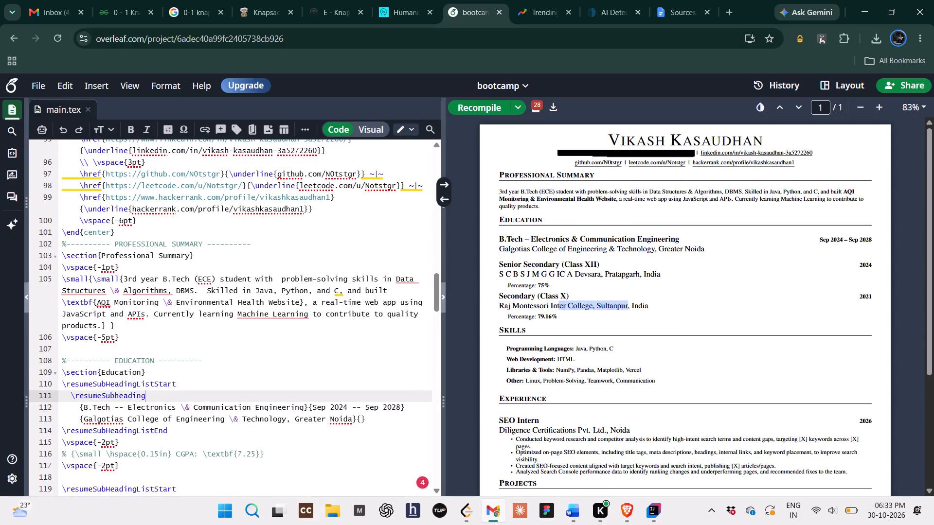
drag(131, 342, 61, 260)
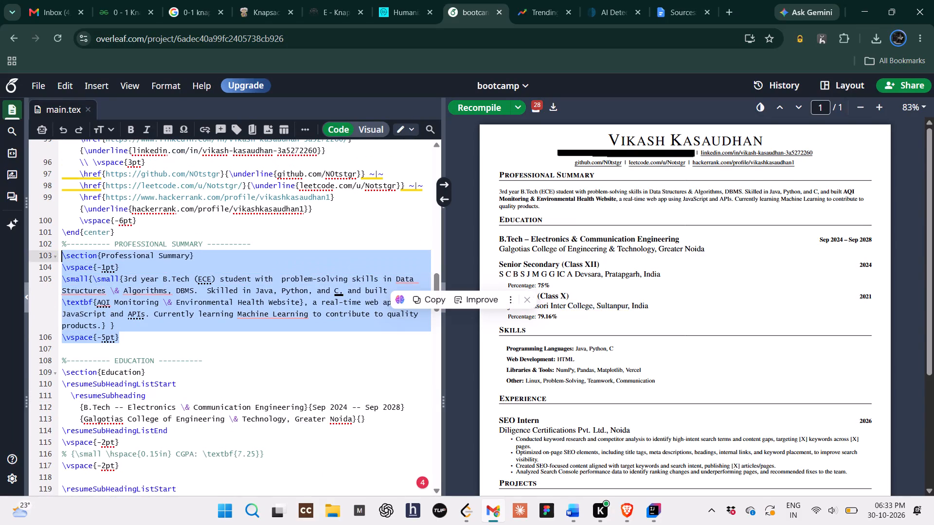
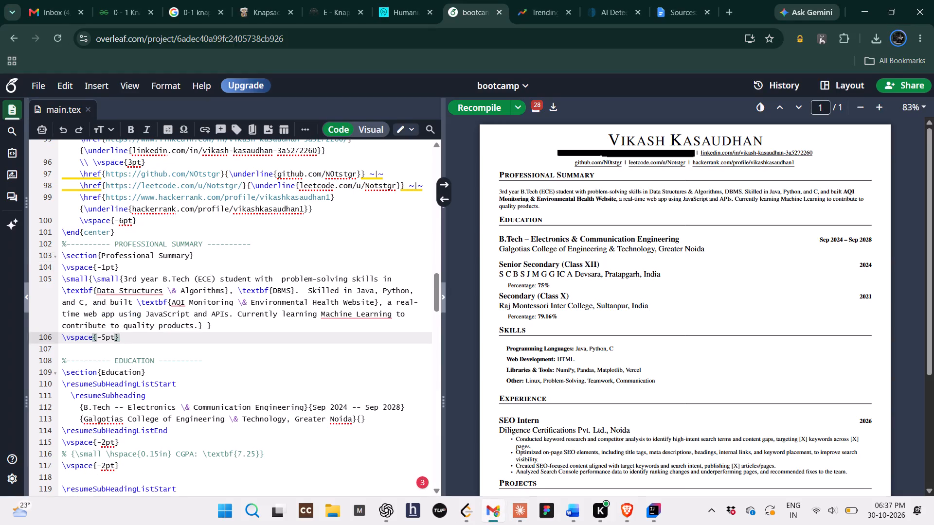
click(477, 109)
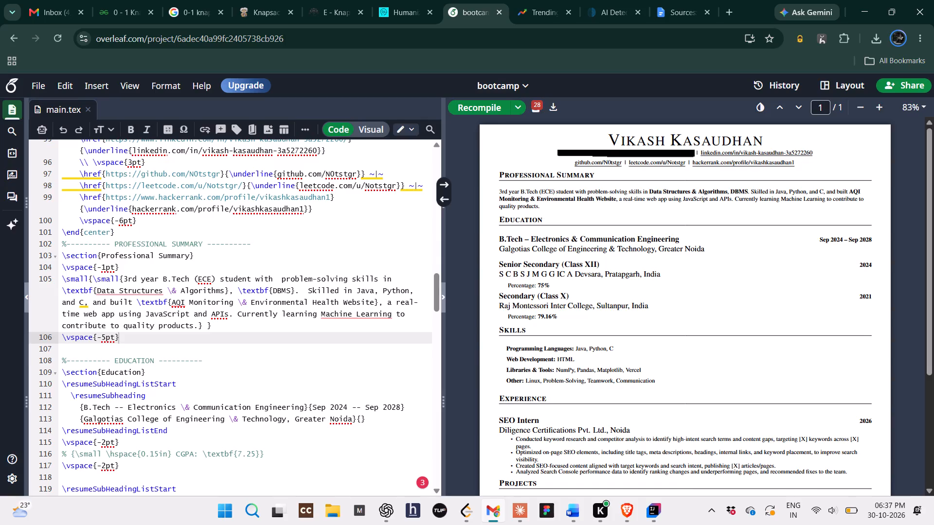
Delete the sentence "Currently learning Machine Learning to contribute to quality products." from the Professional Summary and recompile the résumé.
drag(196, 329, 234, 312)
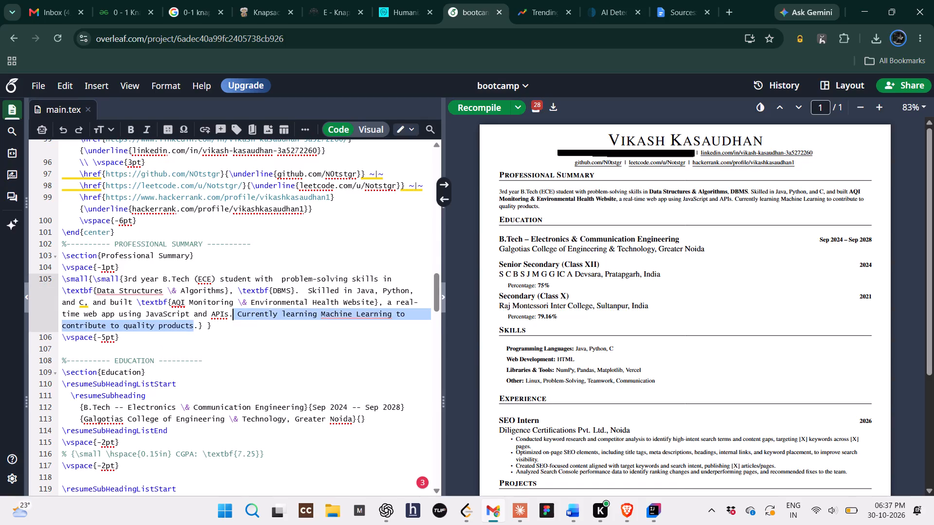
drag(234, 312, 232, 312)
key(Delete)
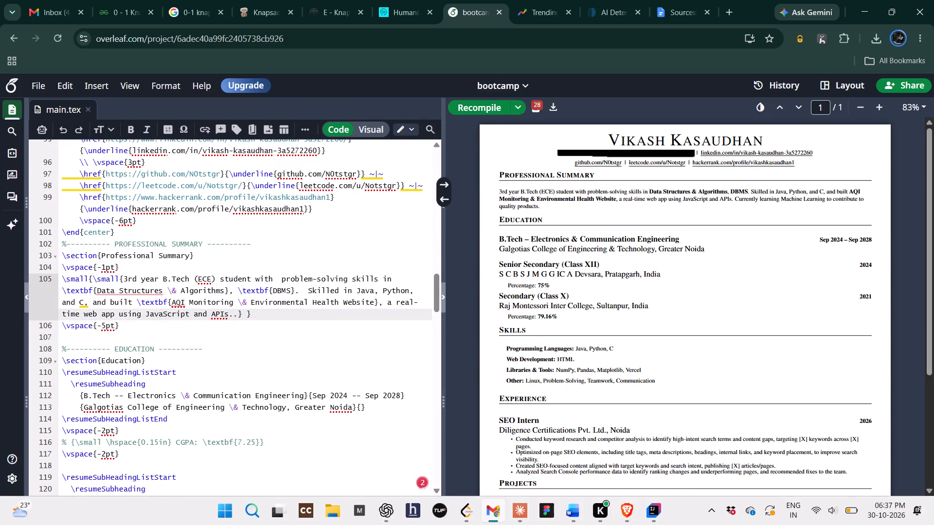
key(Delete)
click(478, 102)
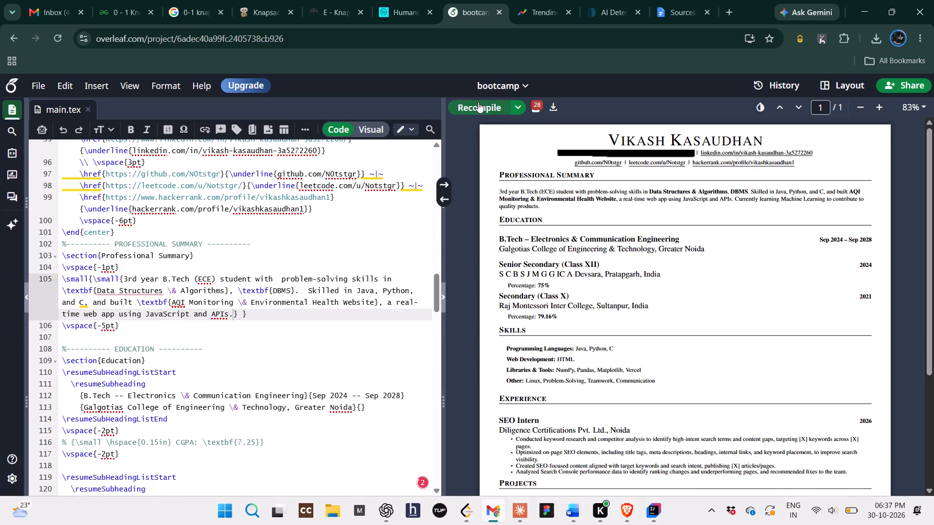
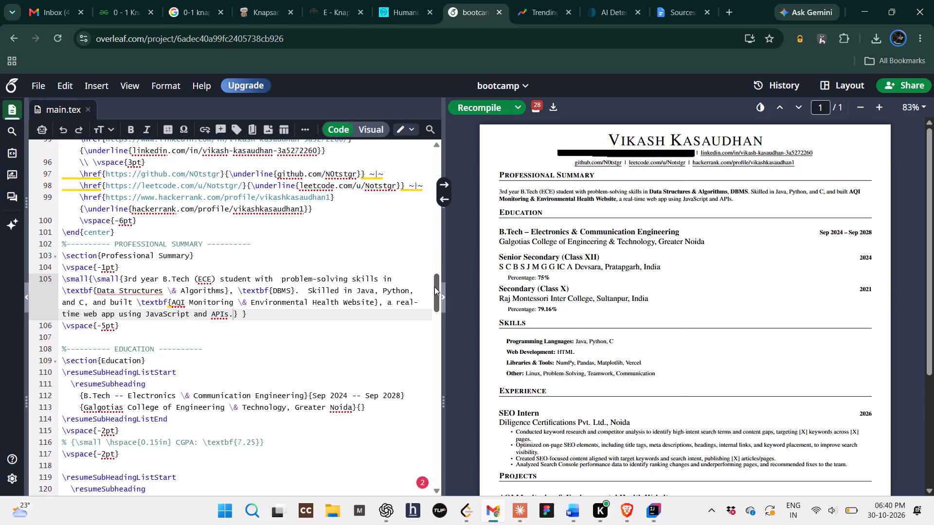
Cut the code of the Senior Secondary (Class XII) and Secondary (Class X) entries, through the closing \vspace{-5pt}, from the Education section.
drag(434, 287, 434, 306)
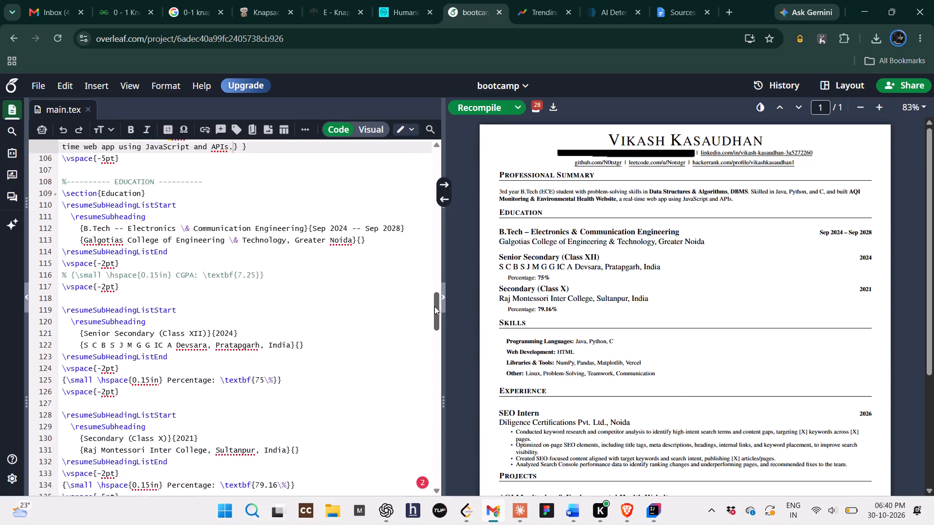
drag(434, 306, 434, 308)
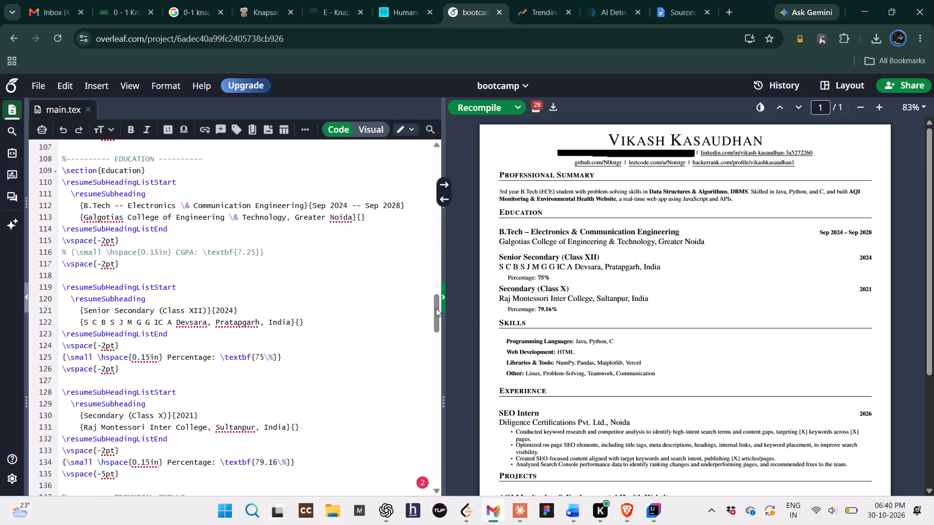
drag(435, 307, 435, 315)
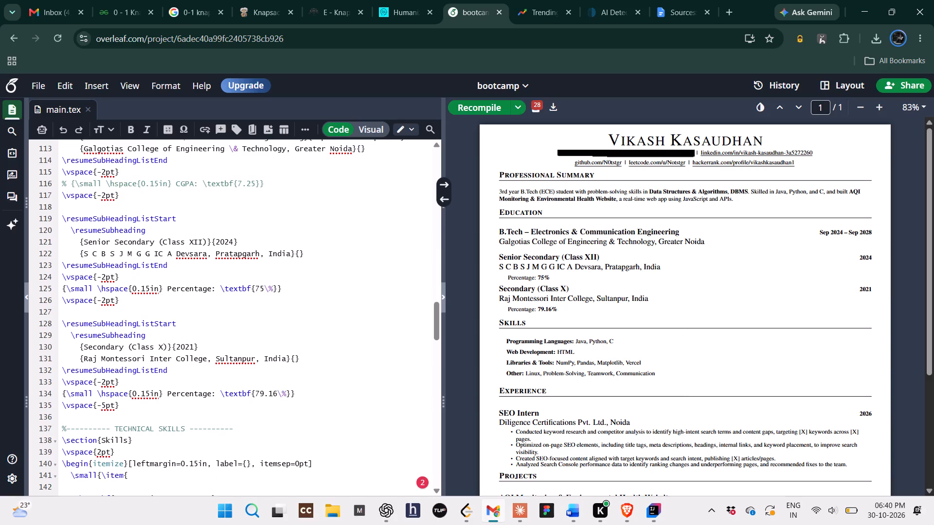
drag(132, 399, 68, 192)
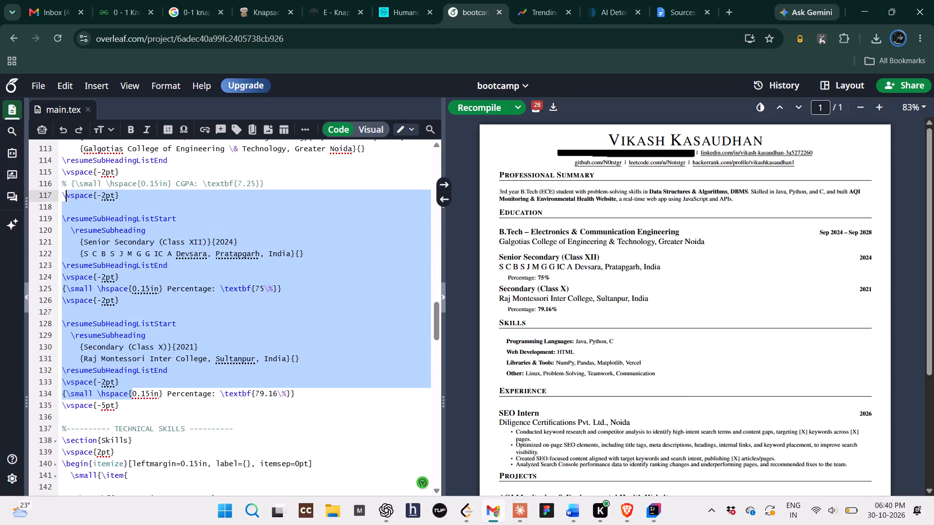
drag(68, 192, 60, 200)
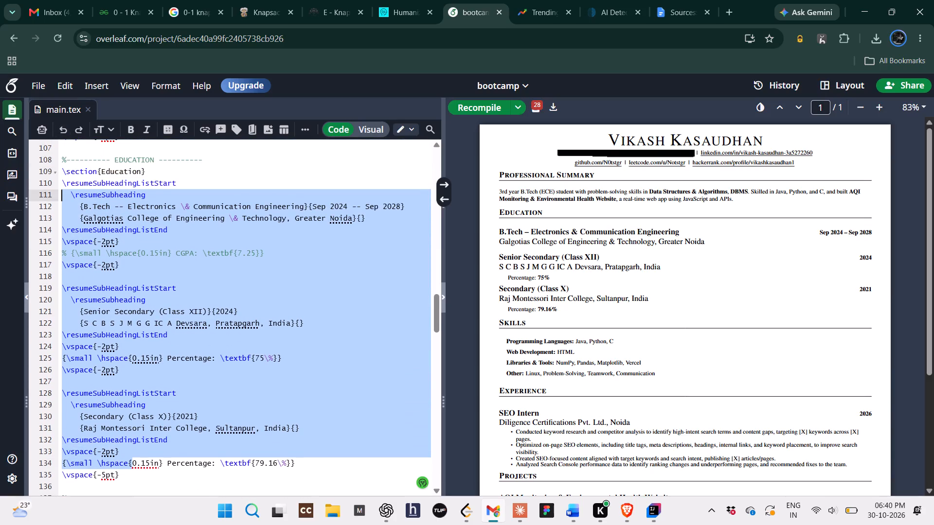
drag(60, 200, 88, 302)
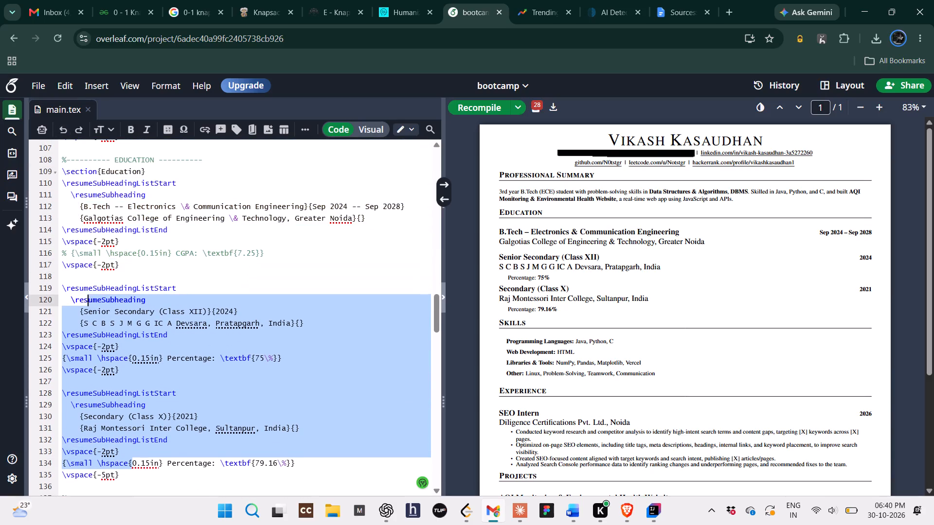
drag(88, 302, 57, 286)
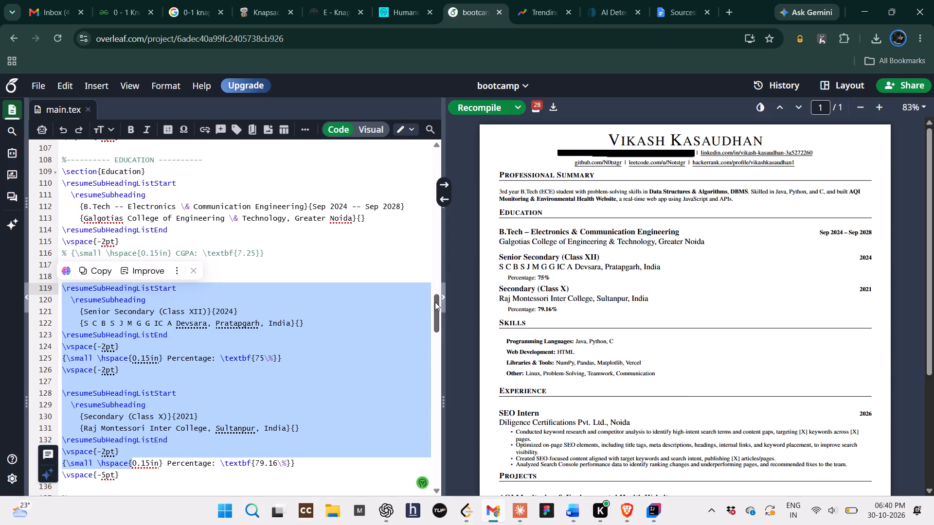
drag(435, 302, 433, 310)
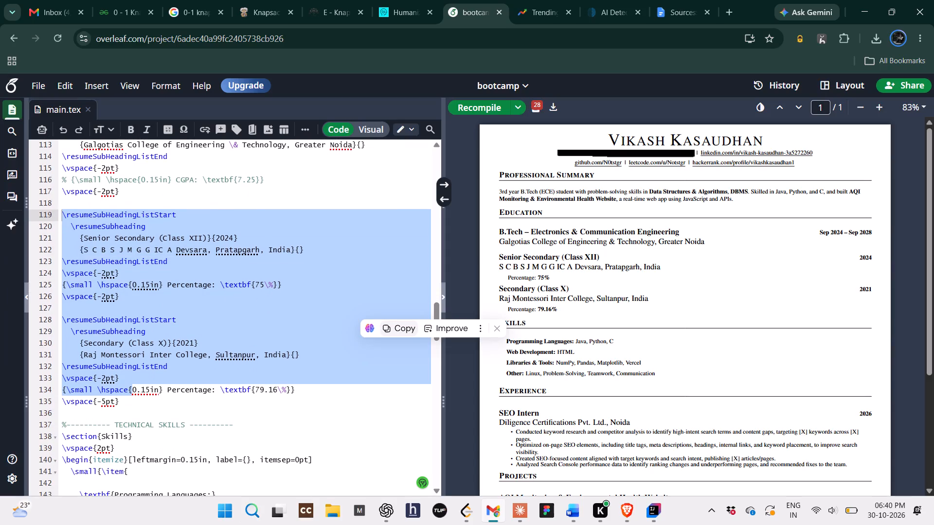
drag(127, 399, 103, 325)
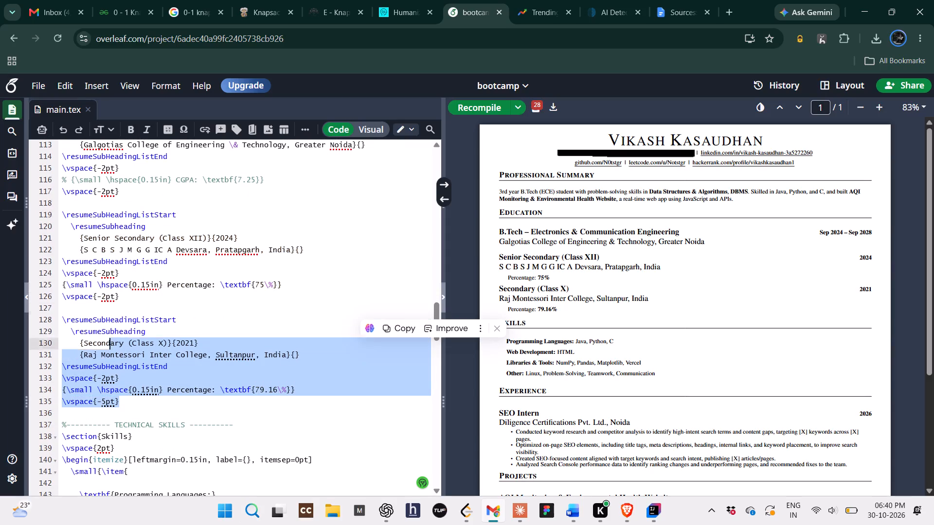
drag(103, 325, 51, 213)
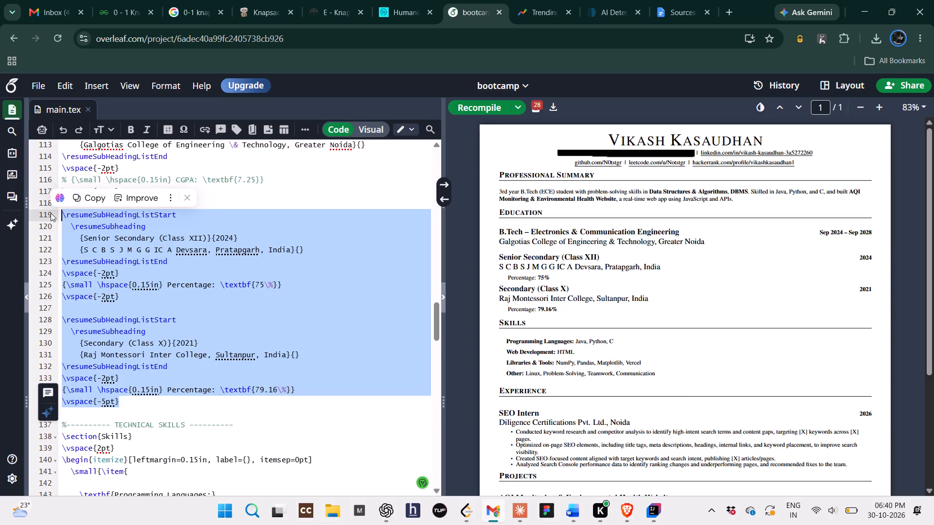
key(ctrl+x)
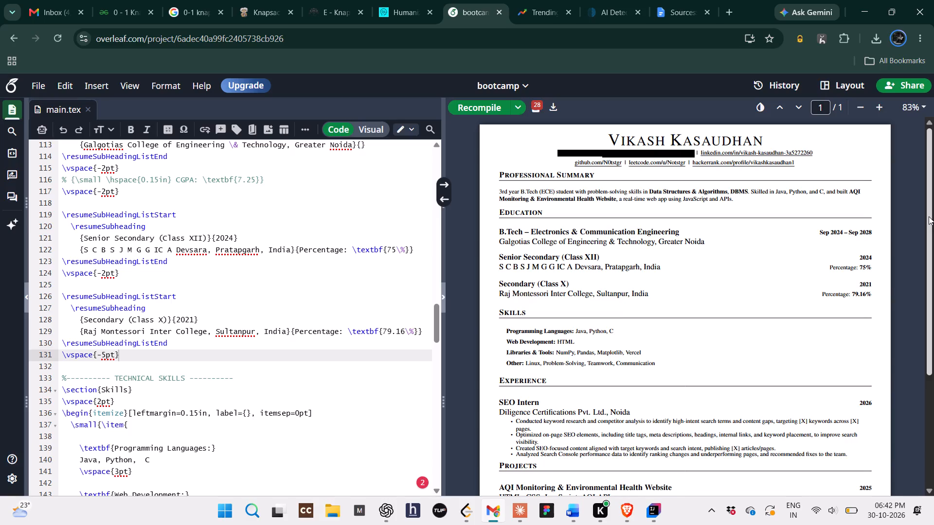
drag(929, 216, 932, 275)
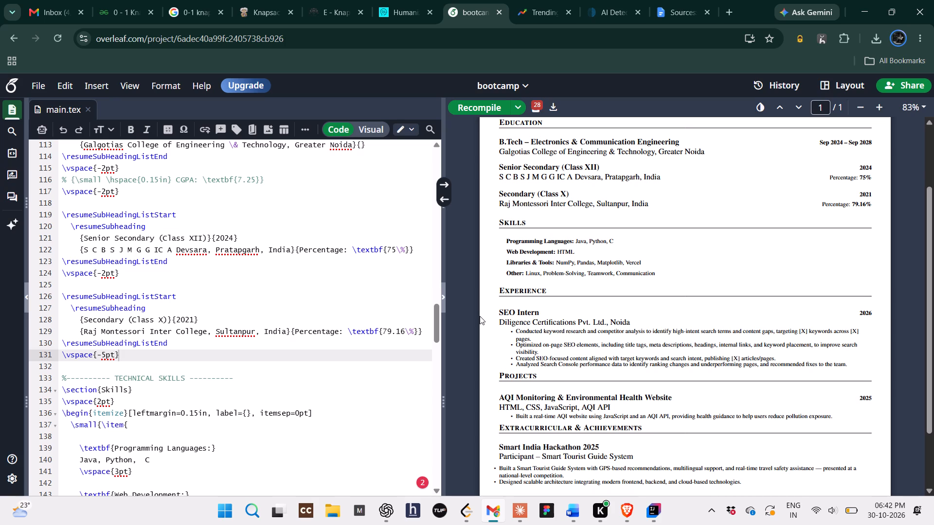
Append ", Git & Github" after Vercel in the Libraries & Tools line of the Skills section and recompile the résumé.
click(436, 309)
drag(436, 309, 438, 335)
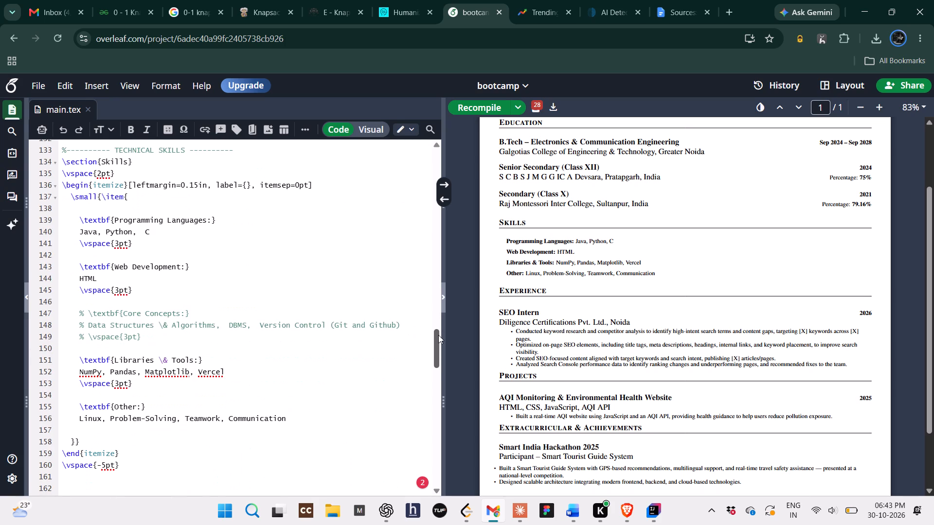
drag(438, 335, 436, 338)
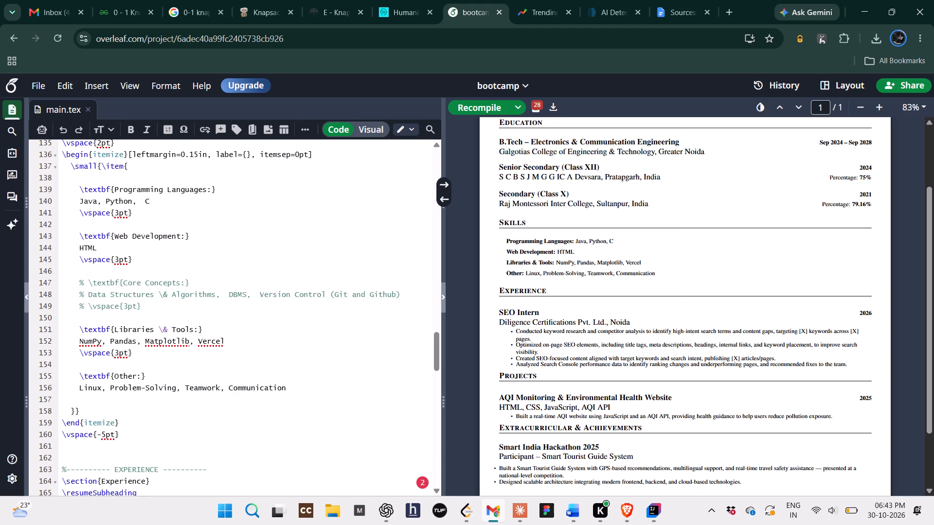
click(228, 341)
text(, Git)
key(space)
text(and)
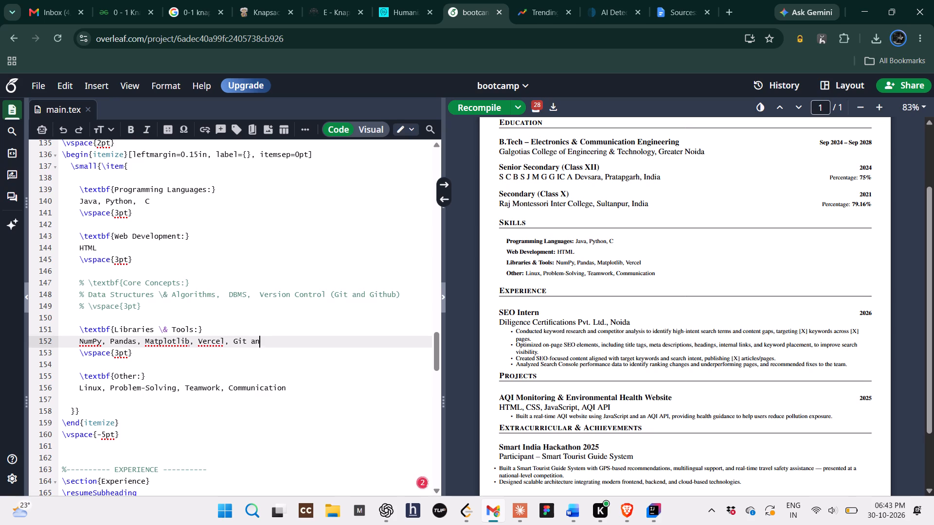
key(space)
key(BackSpace)
key(BackSpace)
key(BackSpace)
key(BackSpace)
key(BackSpace)
key(space)
text(&)
key(space)
text(Github)
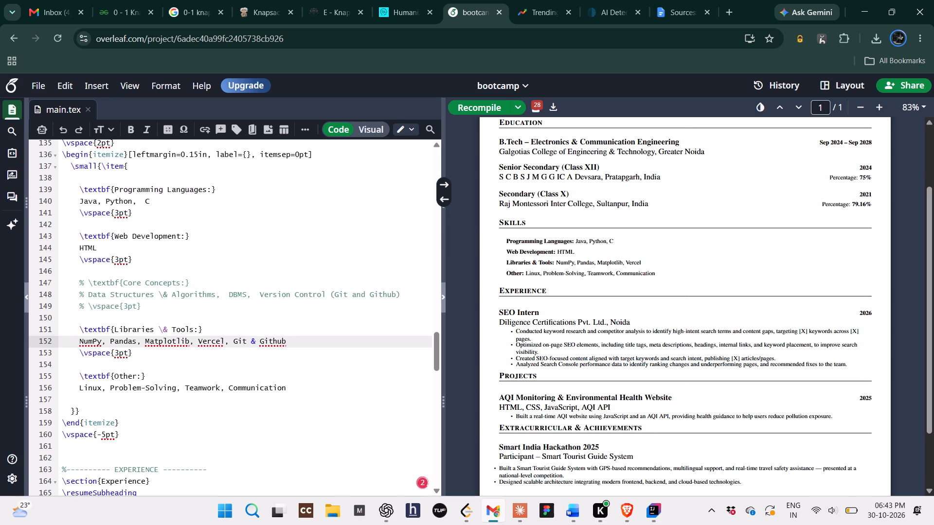
click(471, 113)
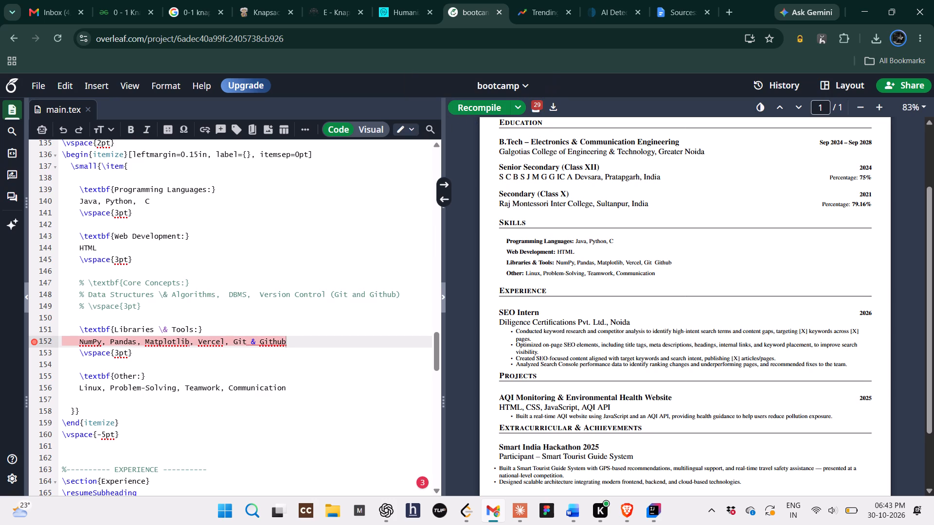
Replace the "&" between Git and Github with "and" in the Libraries & Tools line, and recompile the résumé.
click(259, 343)
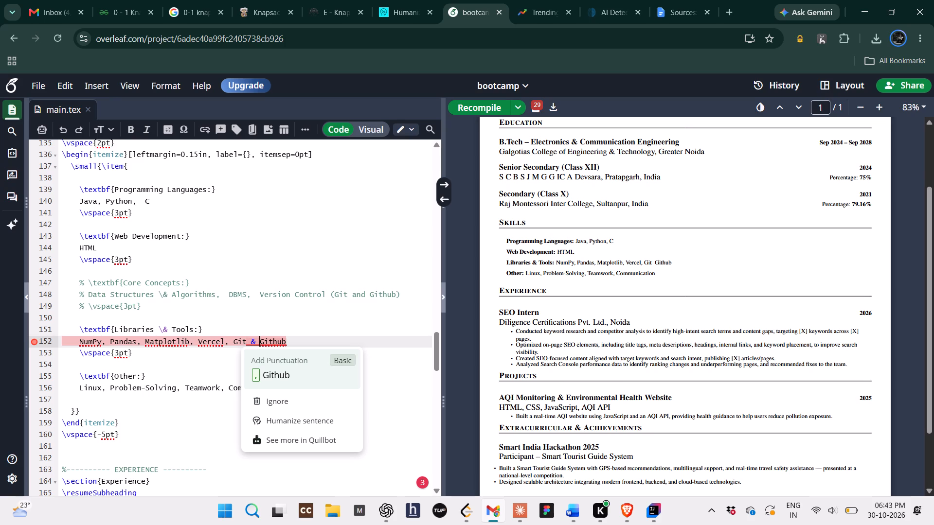
key(BackSpace)
key(BackSpace)
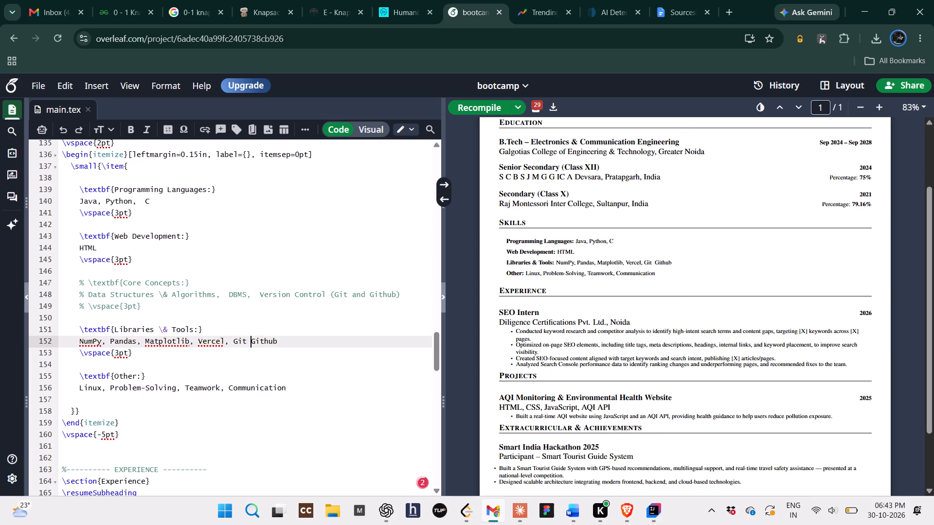
text(and)
key(space)
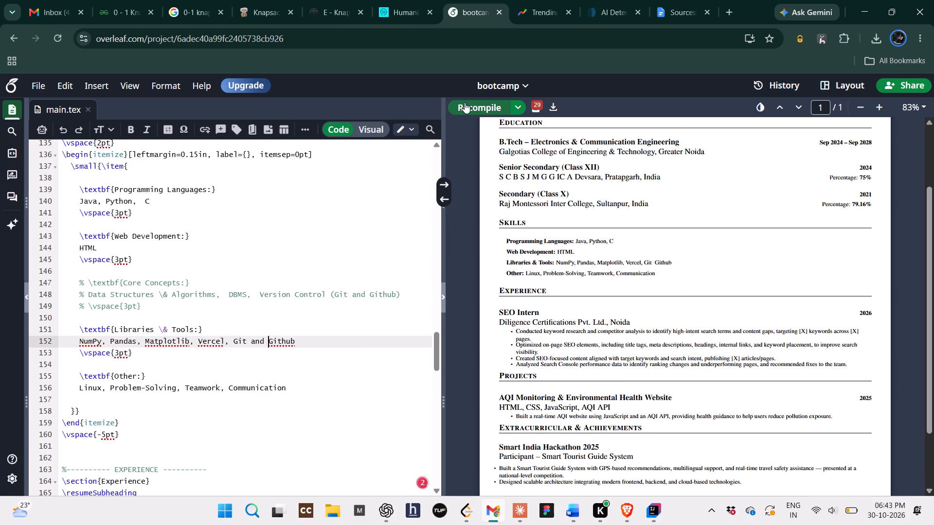
click(465, 103)
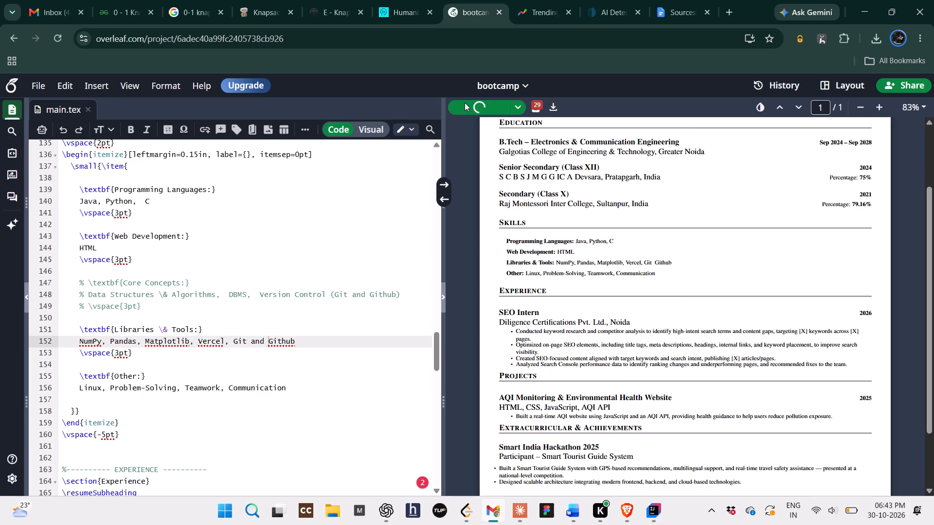
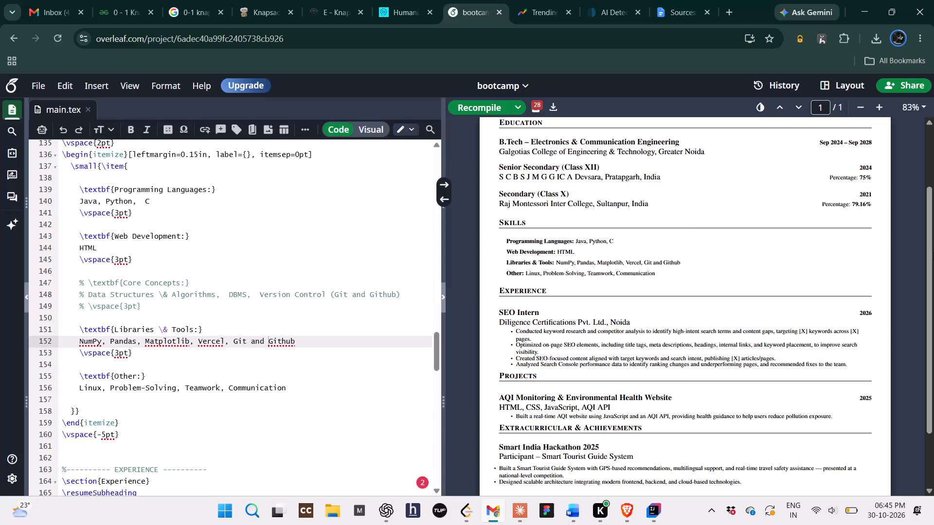
Review the compiled résumé from the header to Certifications, and check the LaTeX source of the Projects, Extracurricular and Certifications sections.
drag(929, 223, 933, 184)
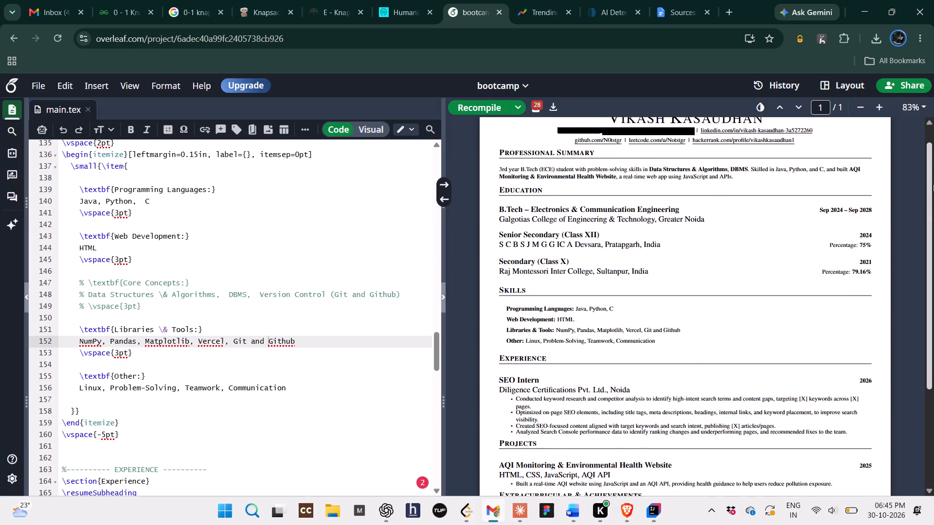
drag(933, 184, 933, 187)
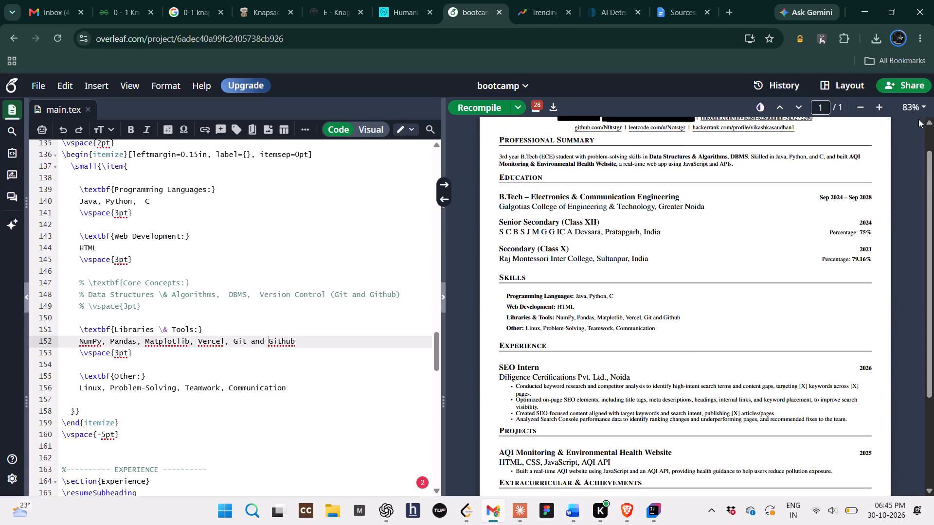
drag(932, 161, 933, 132)
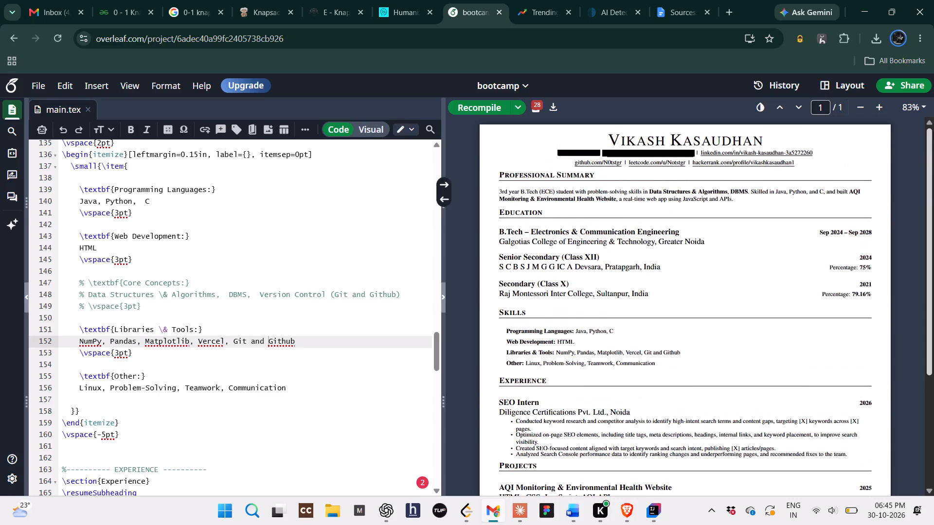
drag(933, 132, 933, 191)
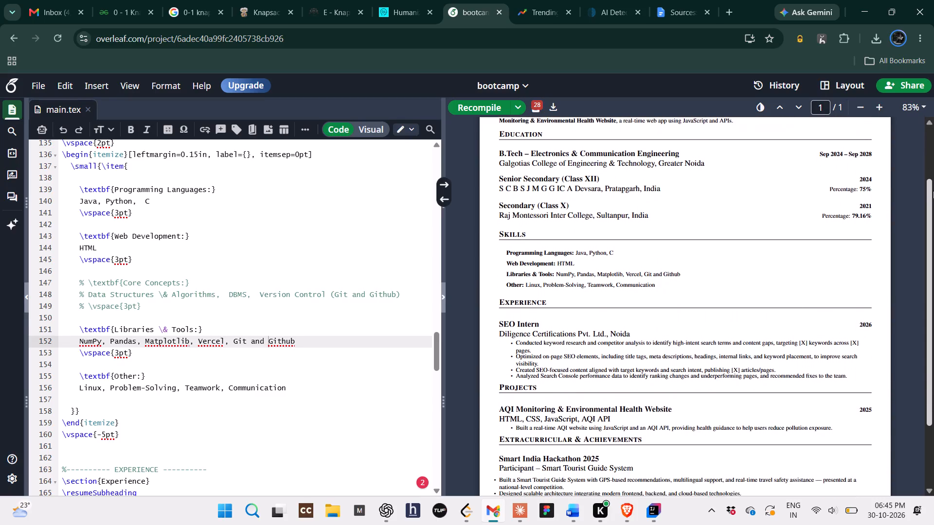
drag(933, 191, 933, 223)
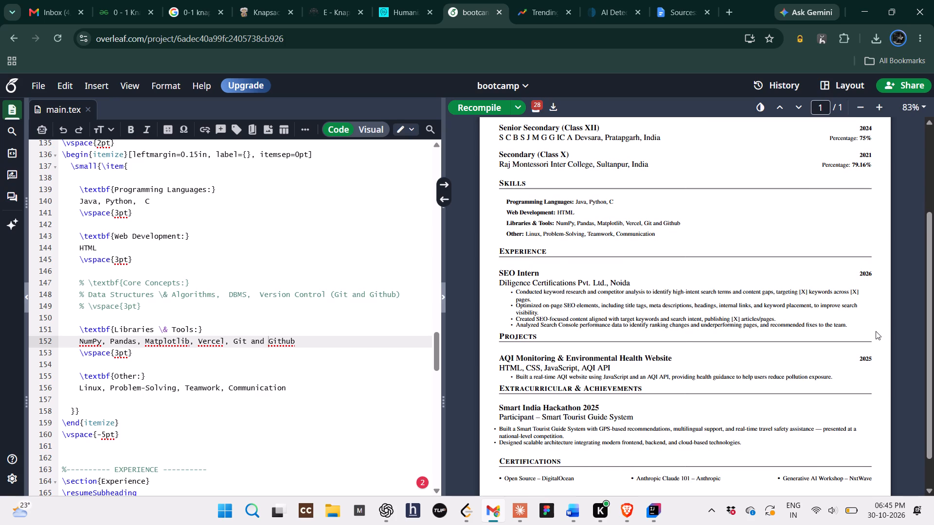
drag(927, 291, 933, 320)
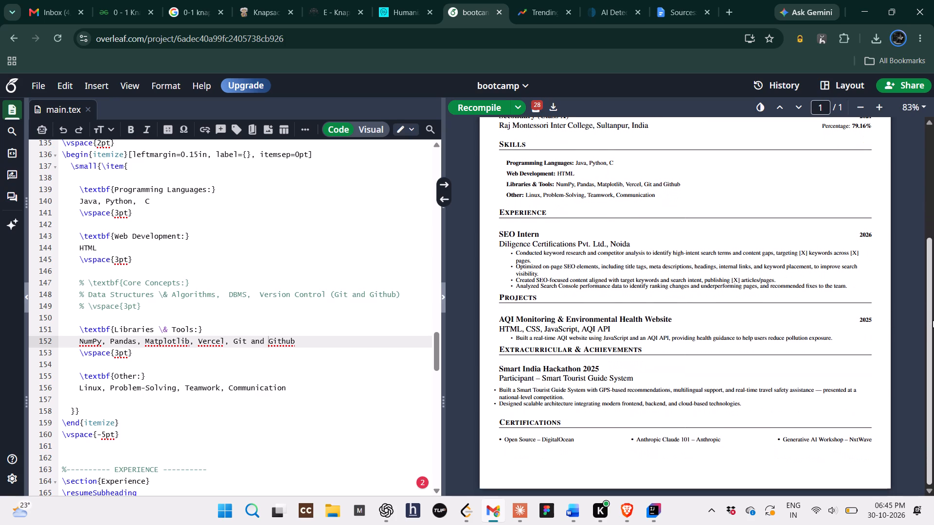
drag(933, 320, 933, 330)
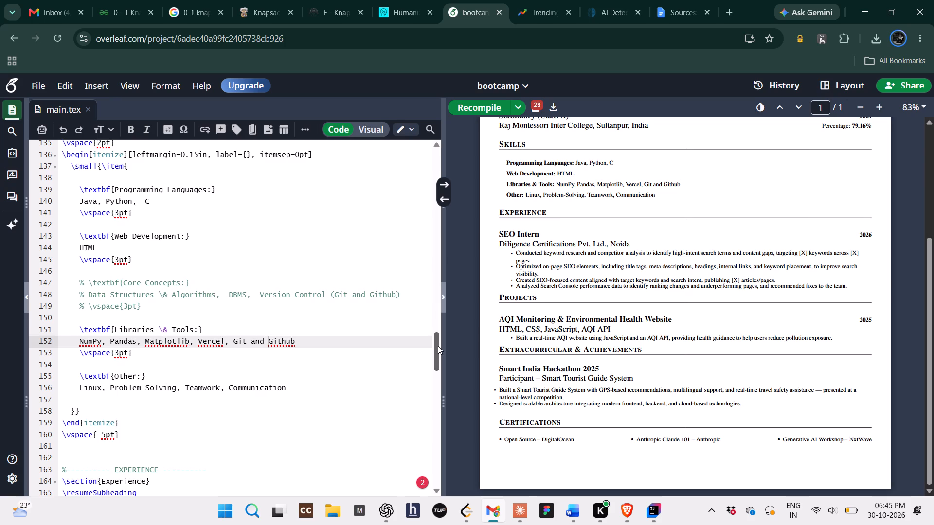
drag(438, 346, 448, 410)
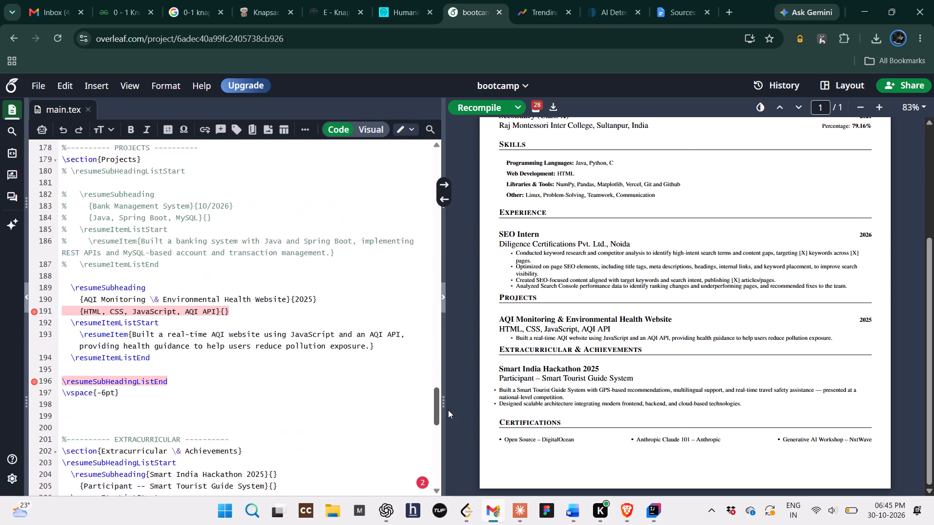
drag(448, 410, 451, 438)
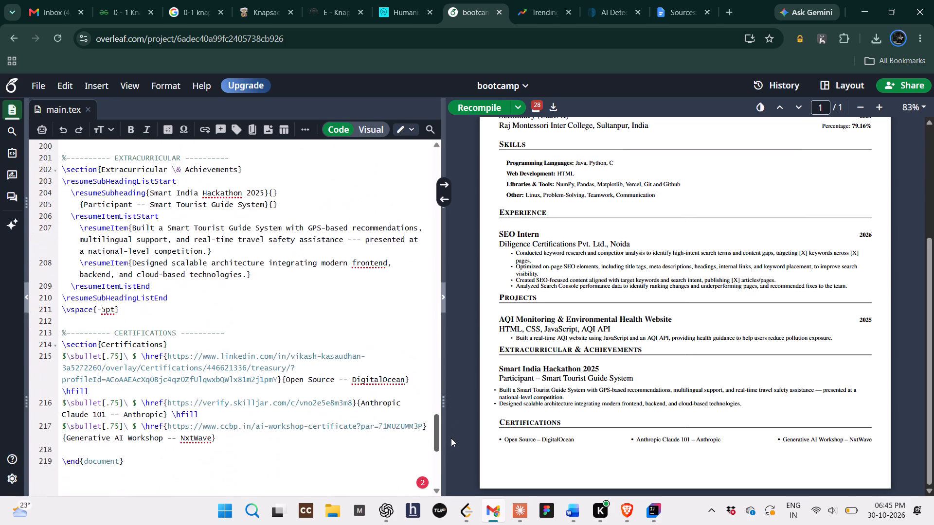
drag(451, 438, 462, 440)
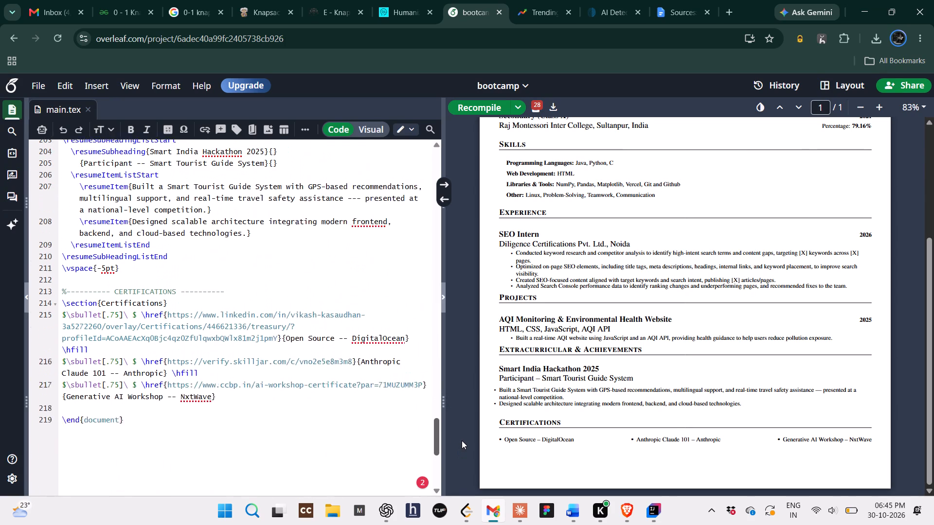
drag(462, 440, 463, 436)
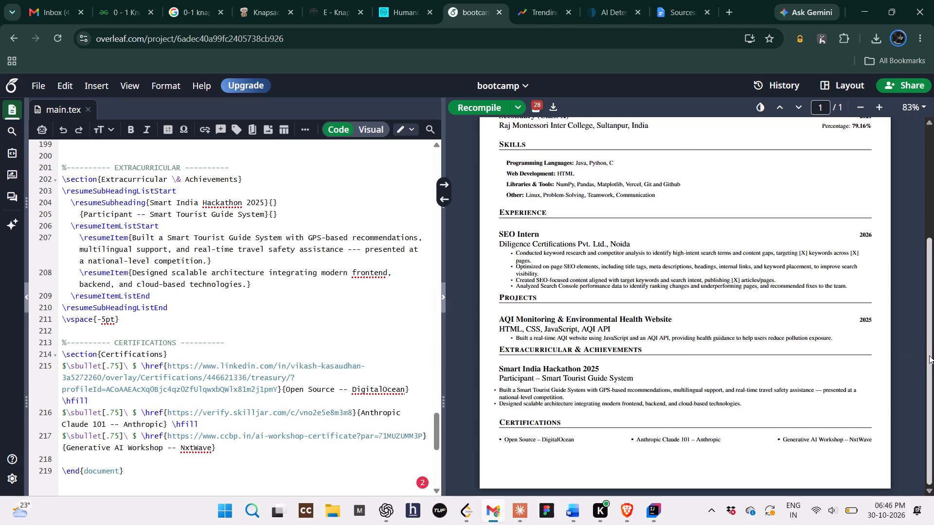
drag(929, 355, 924, 249)
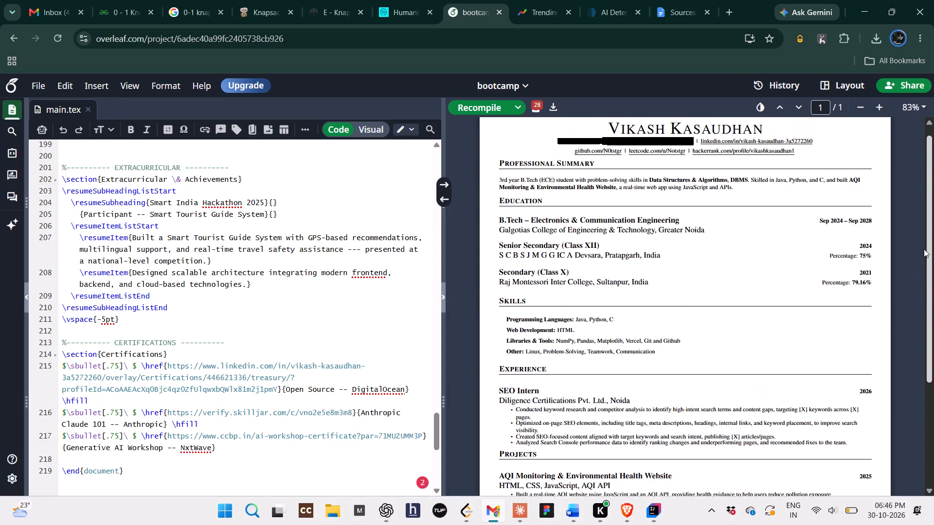
drag(924, 249, 922, 281)
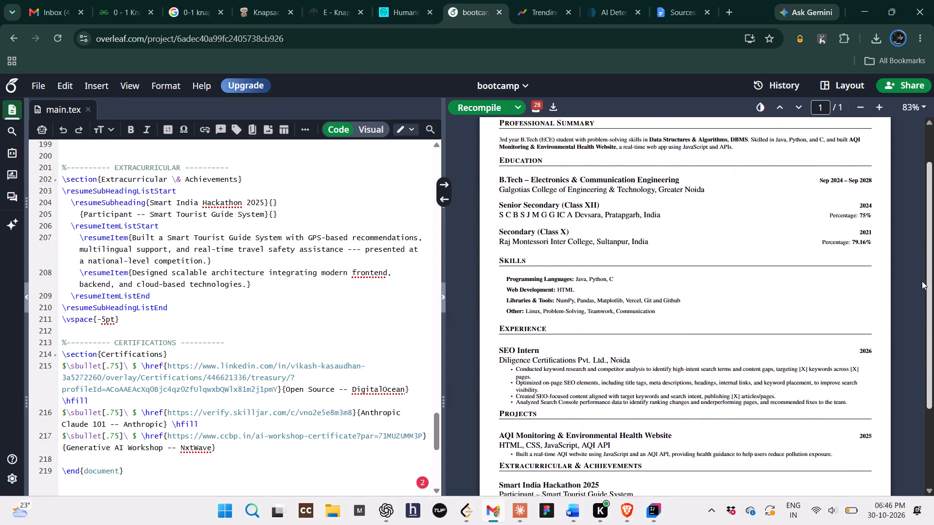
drag(922, 281, 925, 293)
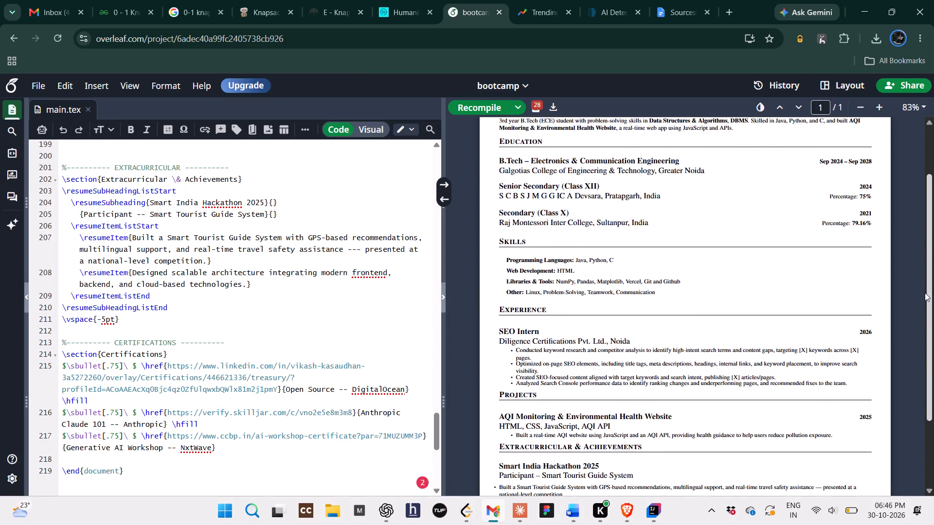
drag(925, 293, 933, 360)
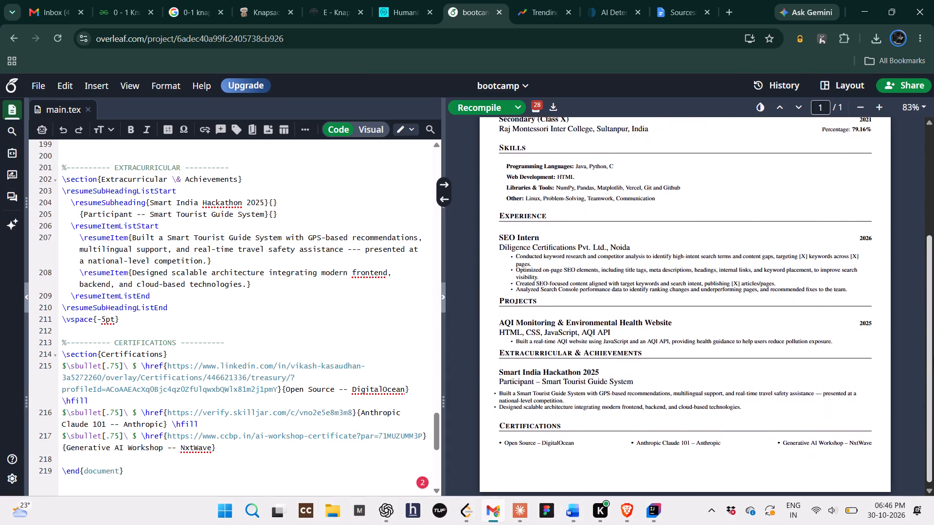
drag(933, 360, 933, 370)
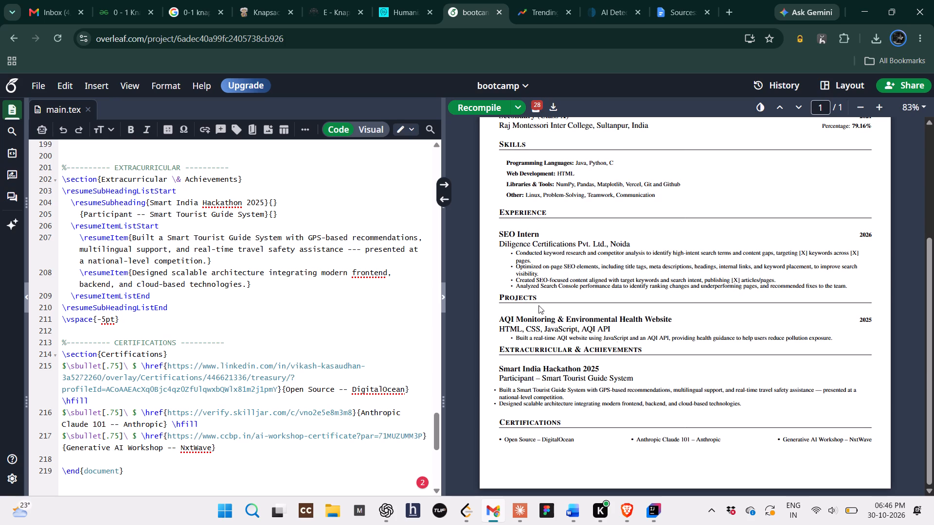
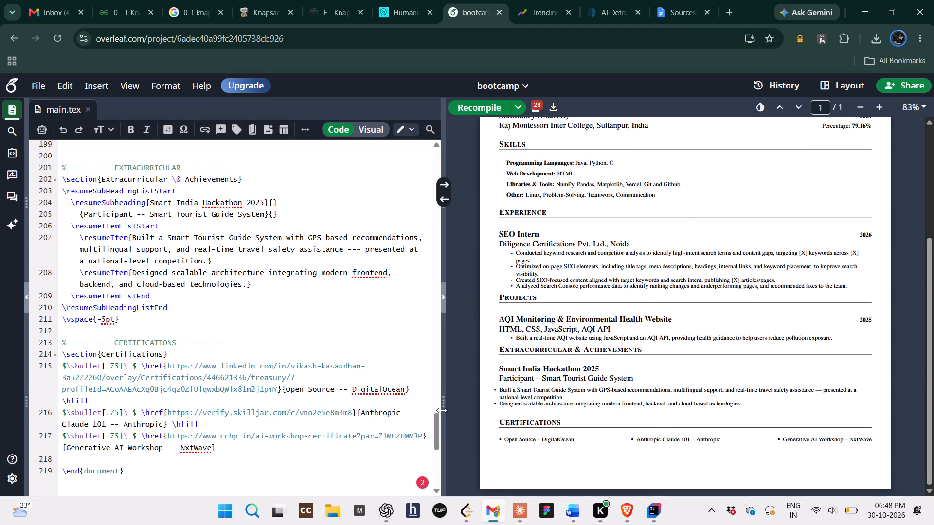
Copy the Experience section's LaTeX source, from \section{Experience} through its closing \resumeItemListEnd.
drag(433, 429, 451, 442)
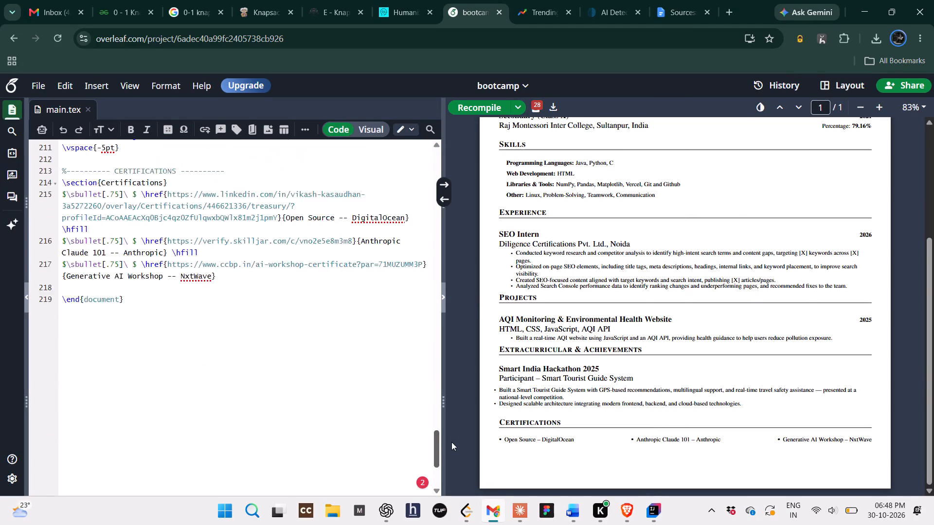
drag(451, 442, 448, 426)
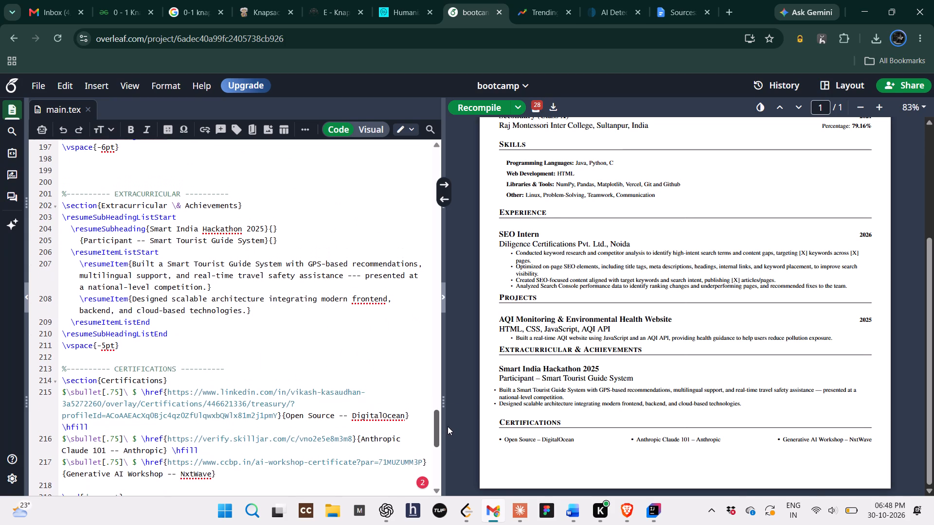
drag(448, 426, 458, 387)
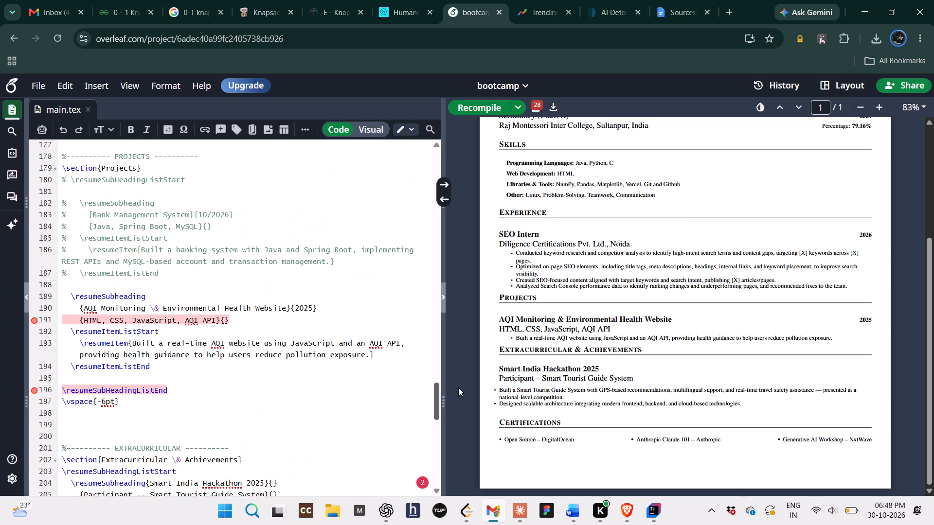
drag(458, 387, 465, 372)
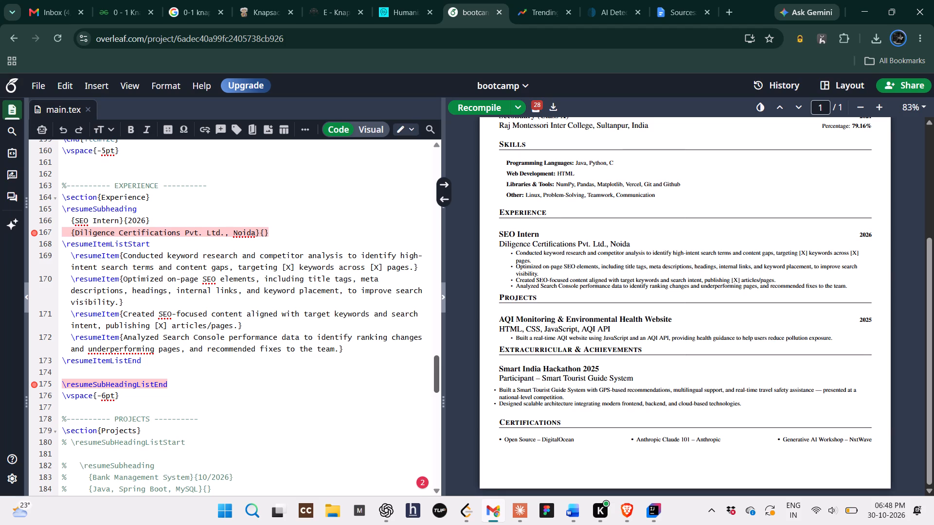
drag(340, 350, 128, 270)
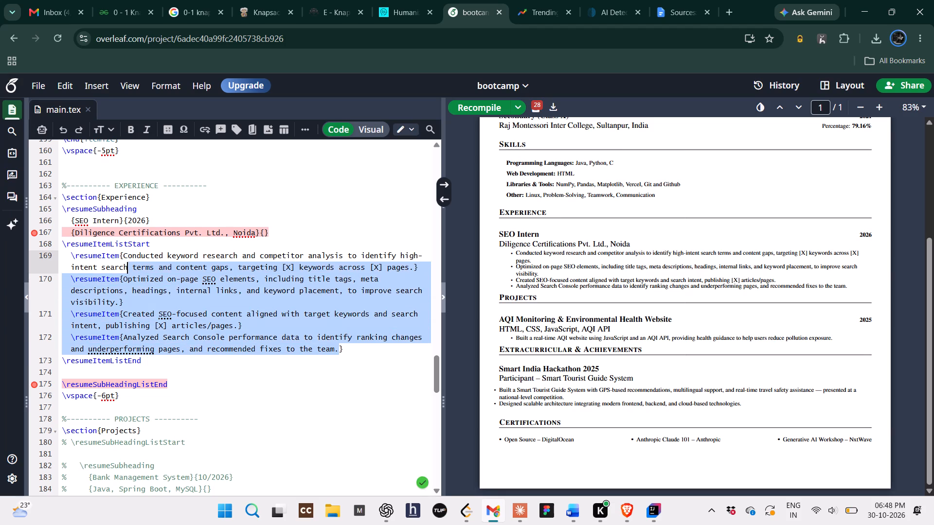
drag(128, 270, 83, 263)
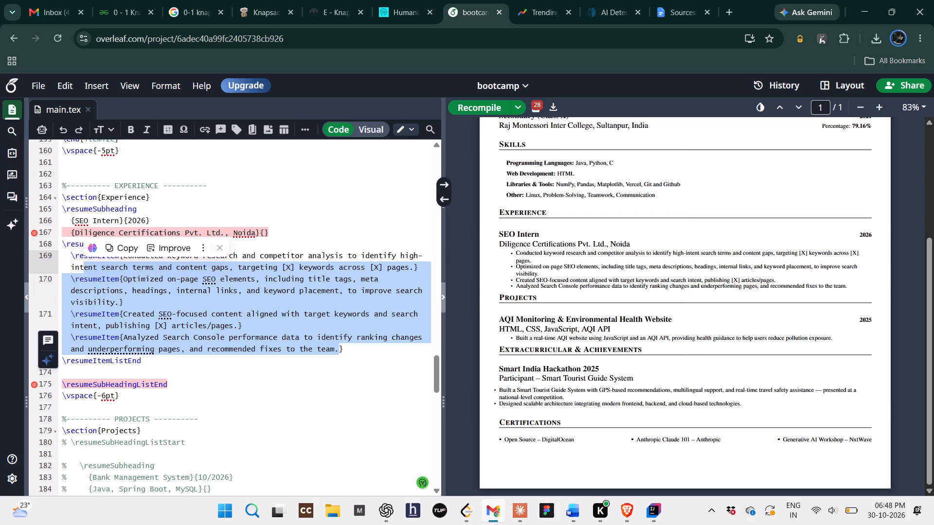
double_click(147, 369)
drag(151, 364, 63, 199)
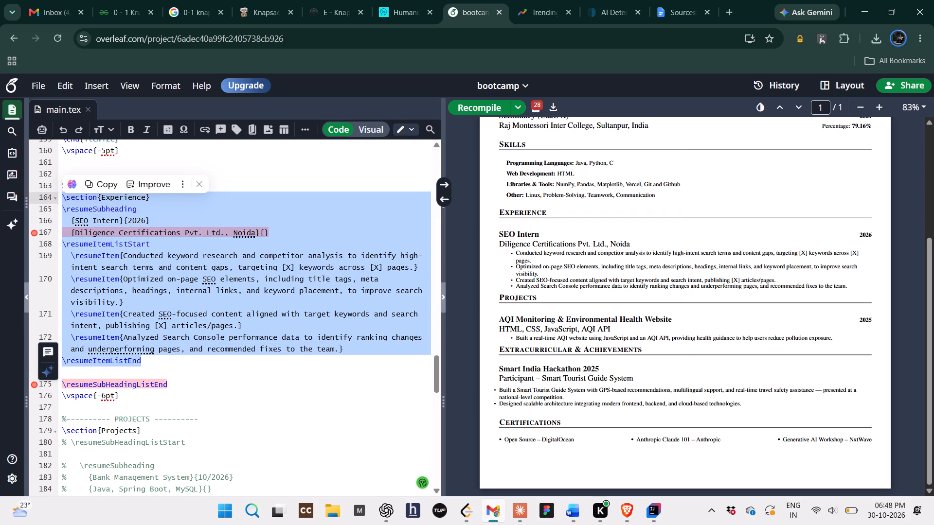
key(ctrl+c)
key(ctrl+c)
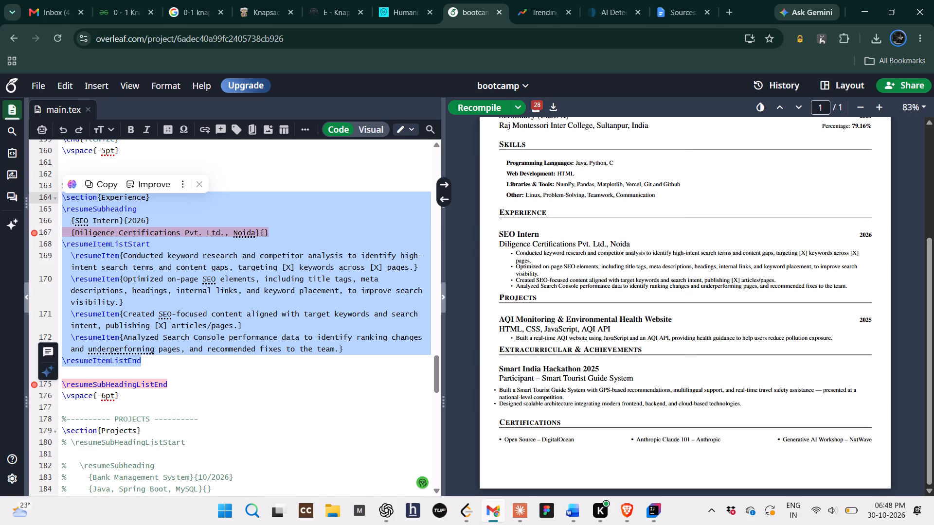